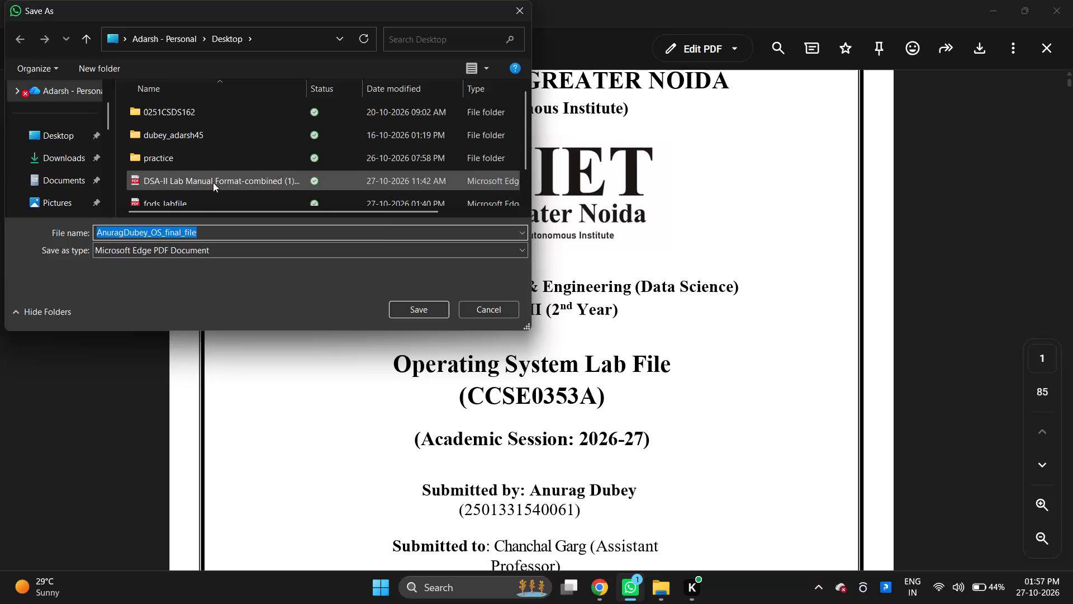
# Look through the existing files in the Desktop folder chosen for saving the Operating System lab file PDF.
pyautogui.scroll(-1, 213, 182)
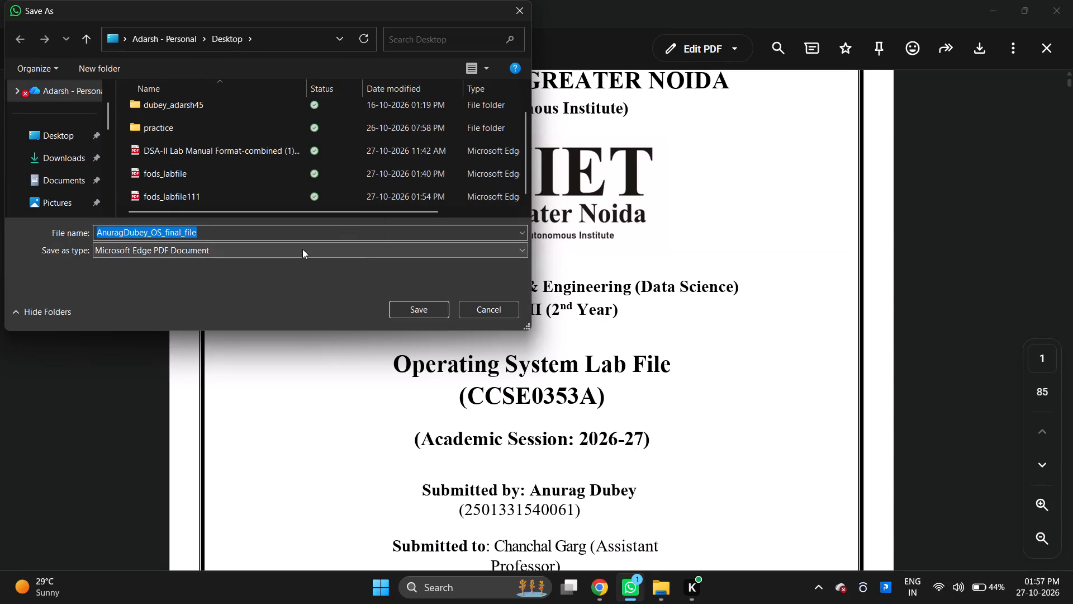
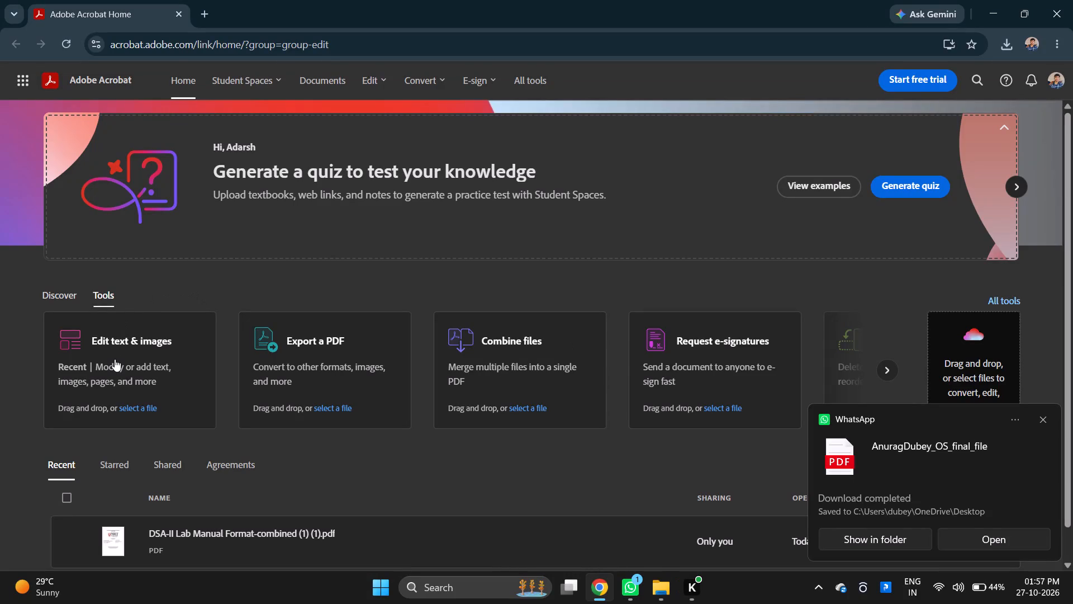
# In Adobe Acrobat online, load the newly saved OS final file PDF from the Desktop folder into the Edit text & images tool.
pyautogui.click(115, 359)
pyautogui.moveTo(115, 359); pyautogui.dragTo(481, 383)
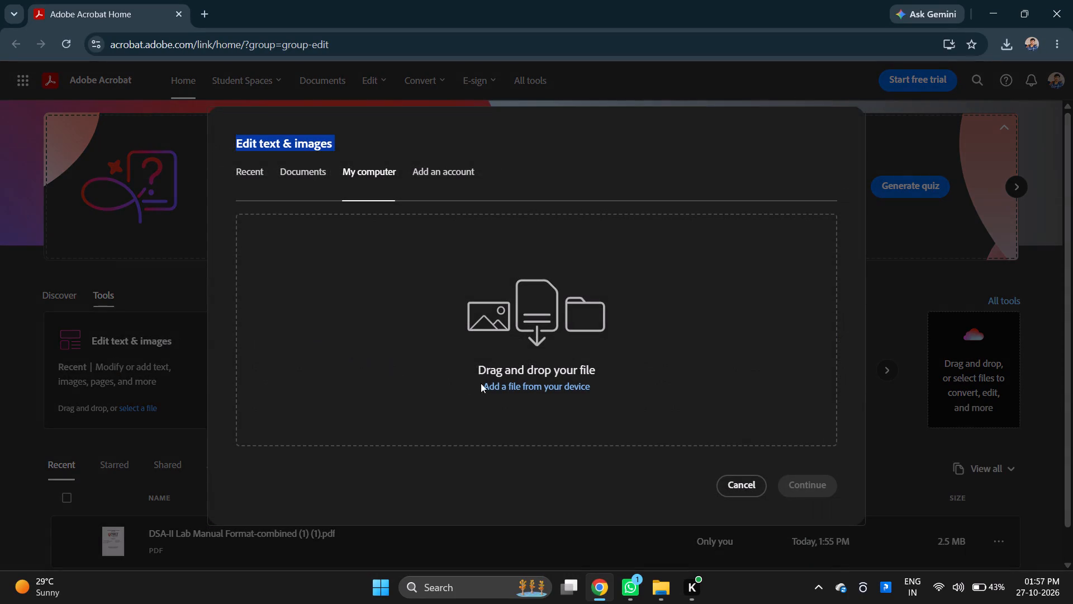
pyautogui.moveTo(481, 383); pyautogui.dragTo(506, 384)
pyautogui.click(506, 384)
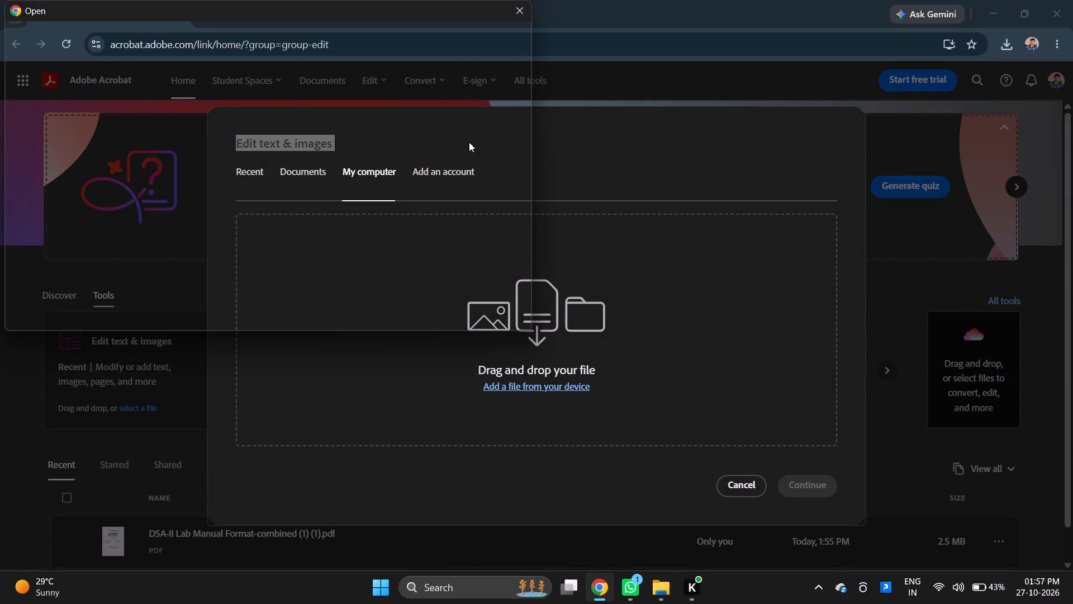
pyautogui.scroll(-1, 276, 182)
pyautogui.tripleClick(276, 182)
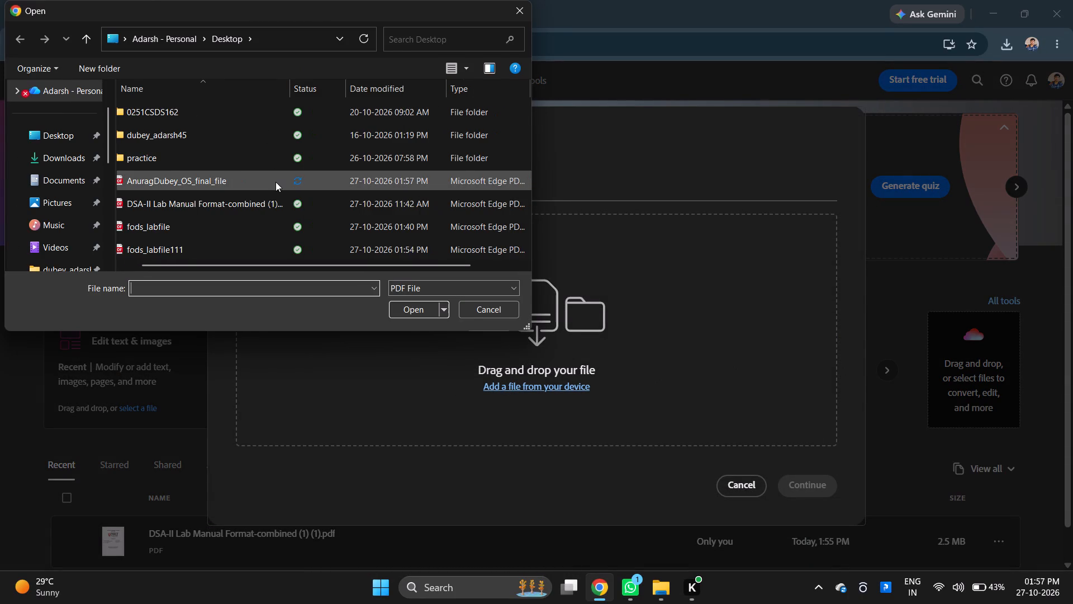
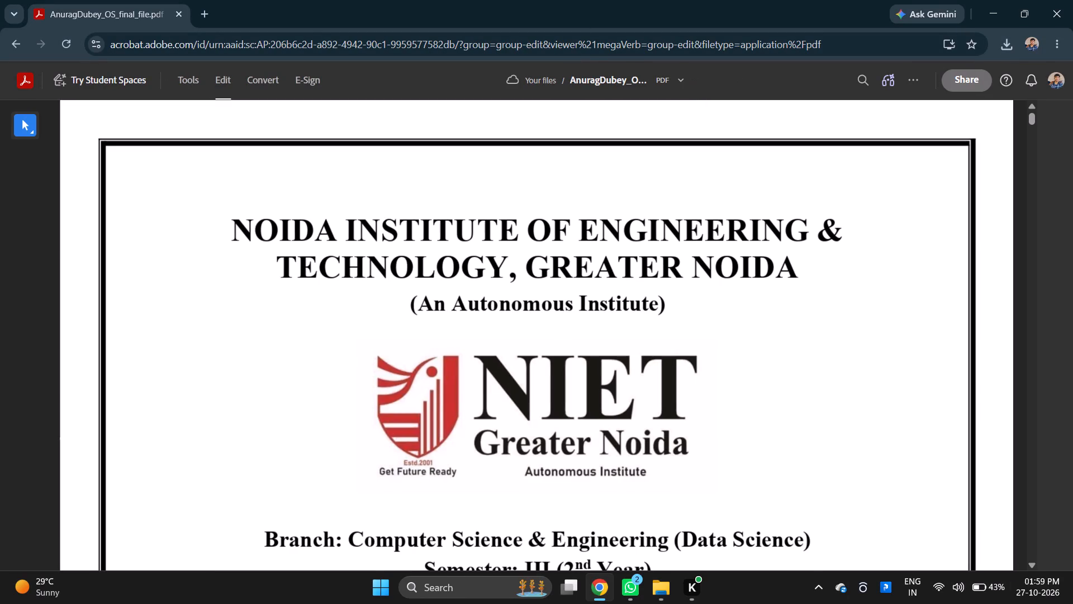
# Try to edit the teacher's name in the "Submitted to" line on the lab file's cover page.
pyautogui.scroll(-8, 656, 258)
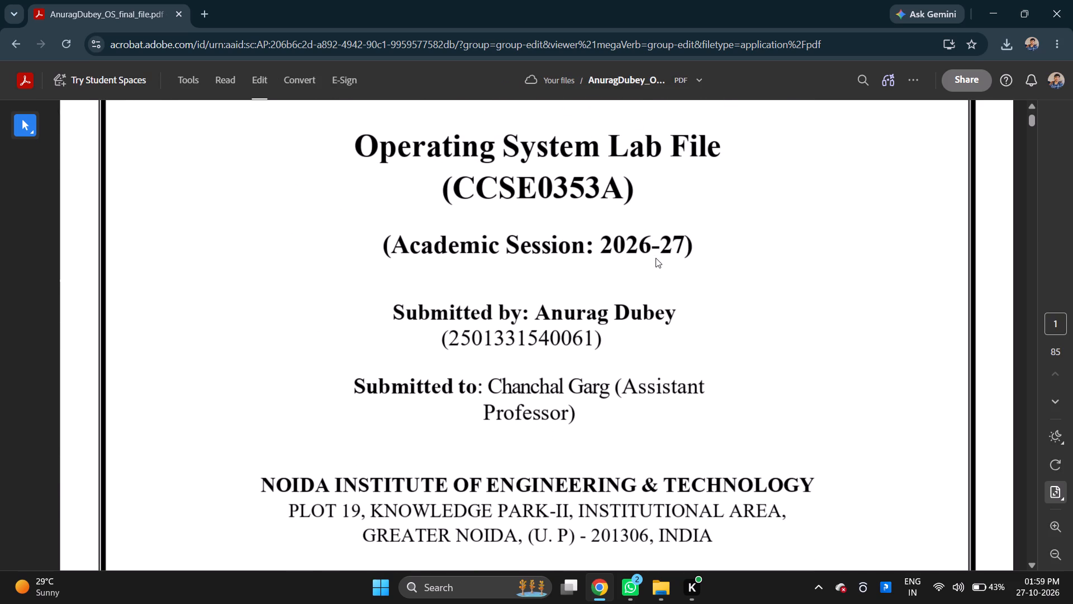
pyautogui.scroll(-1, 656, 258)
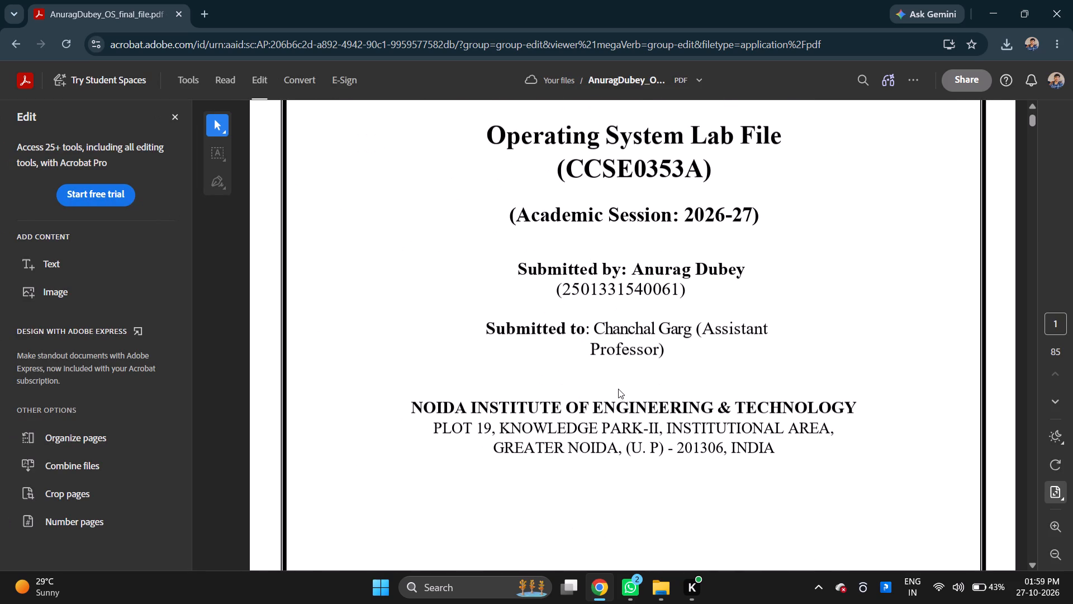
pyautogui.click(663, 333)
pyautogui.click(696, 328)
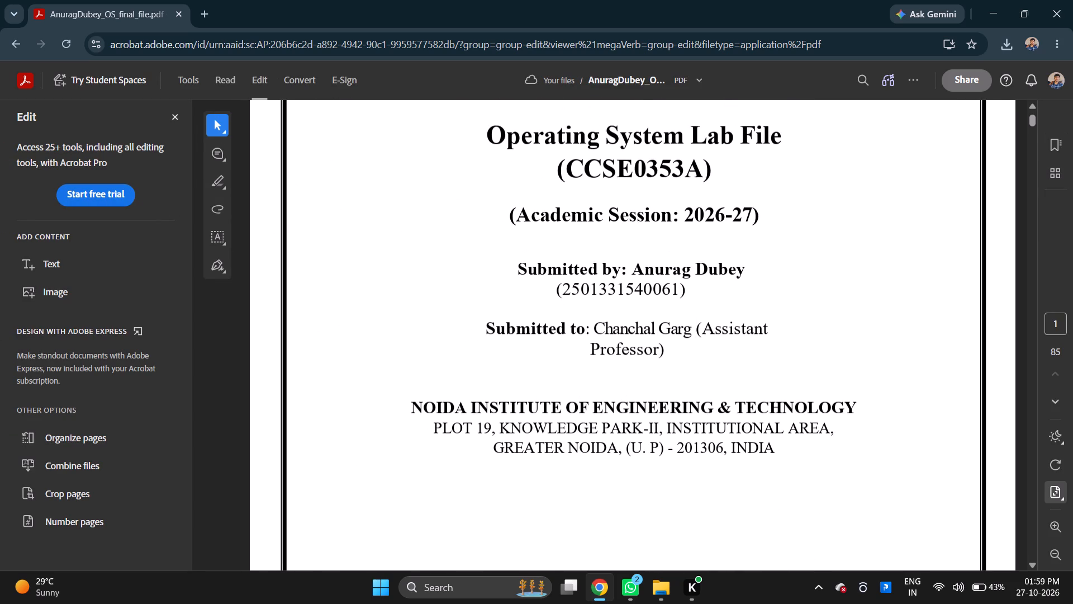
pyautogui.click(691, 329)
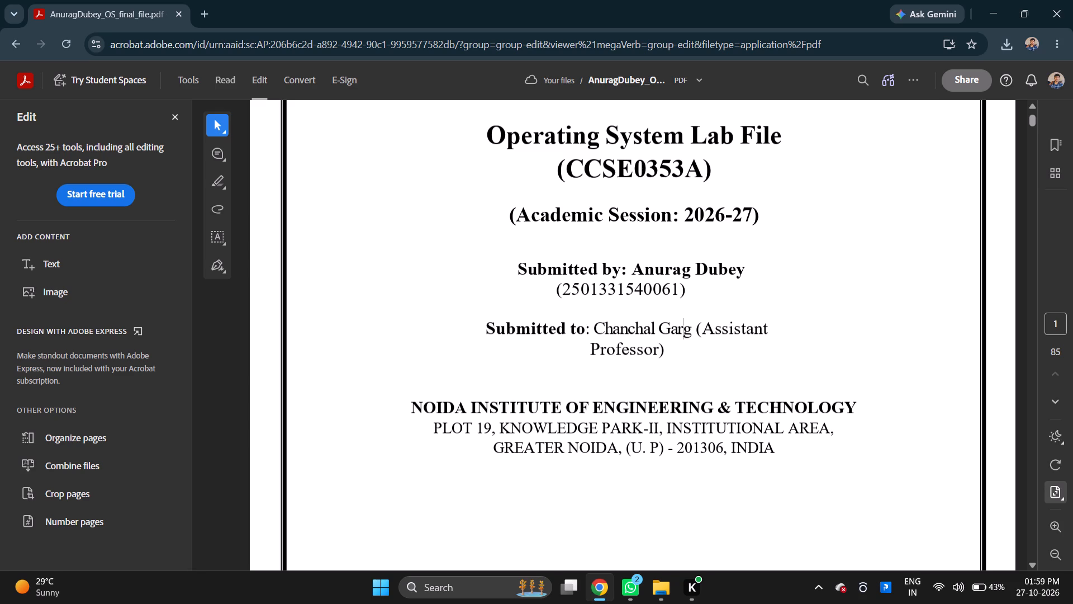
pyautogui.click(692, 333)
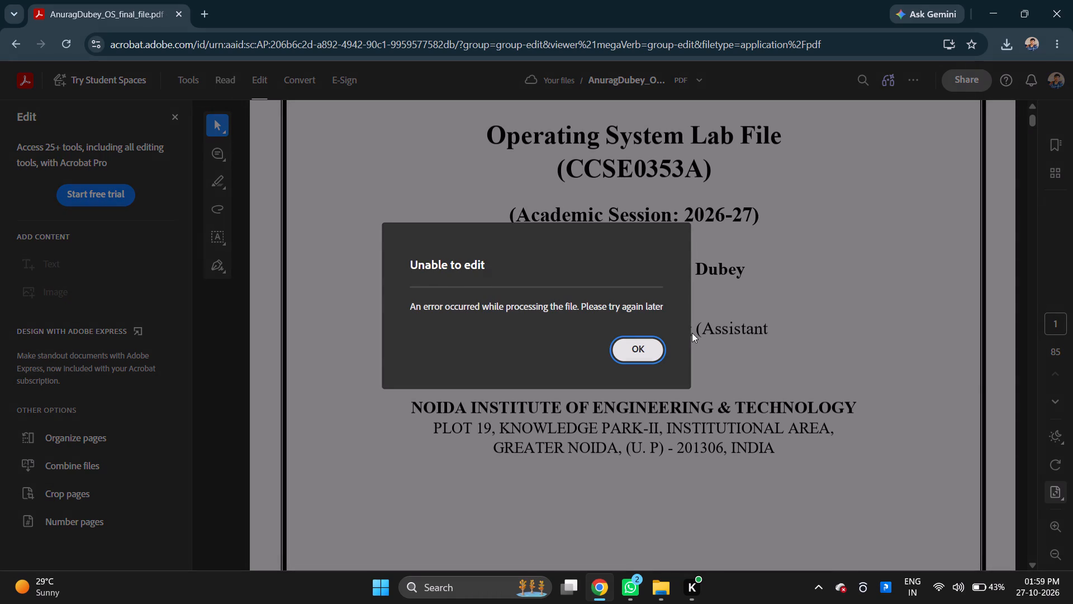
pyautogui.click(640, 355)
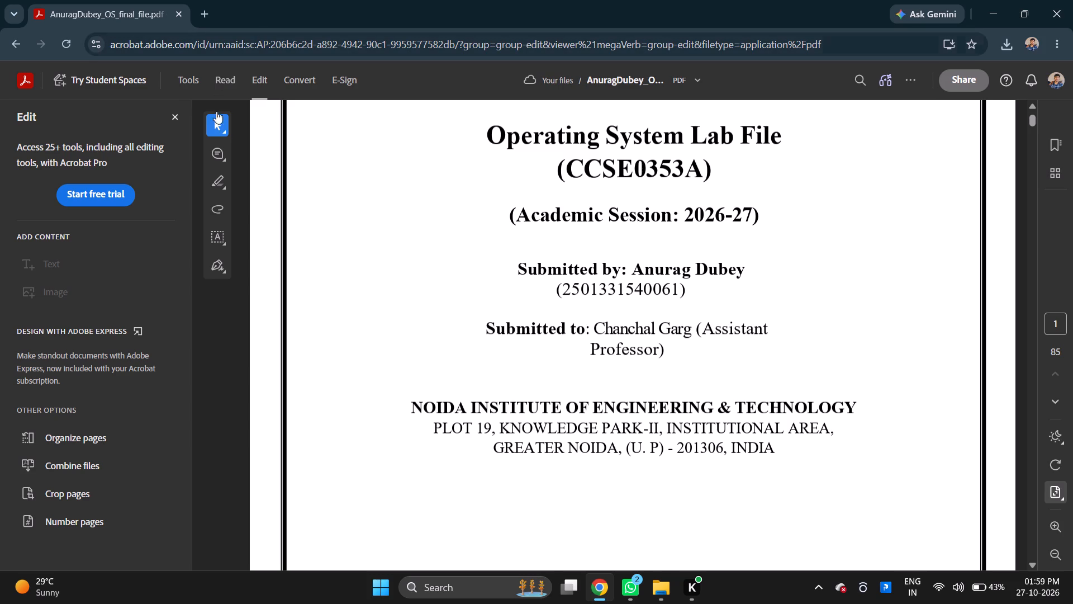
# Show the mode choices of the selection tool for the PDF.
pyautogui.click(215, 124)
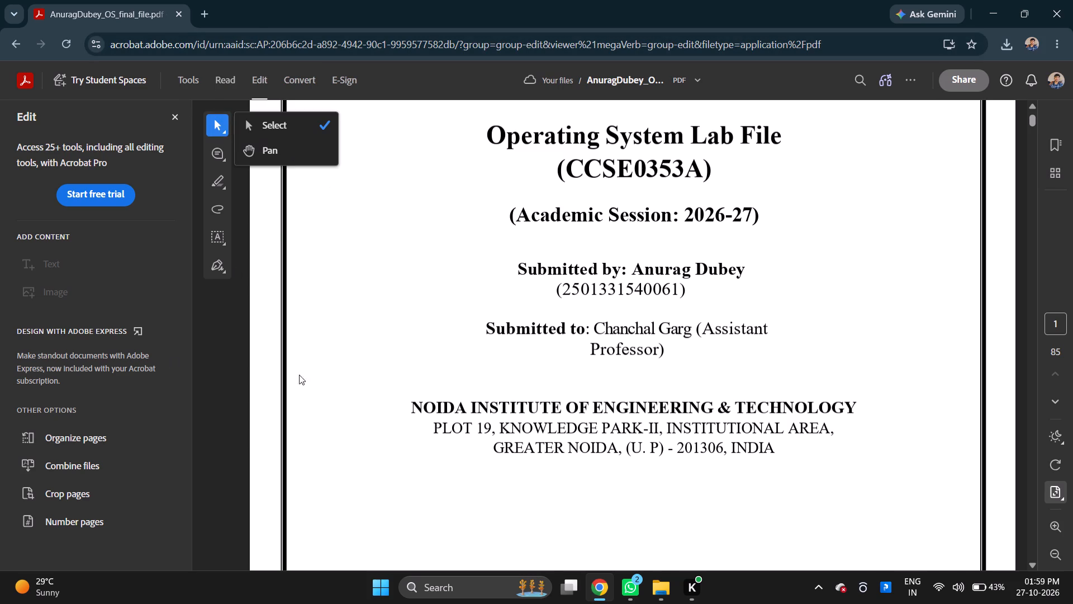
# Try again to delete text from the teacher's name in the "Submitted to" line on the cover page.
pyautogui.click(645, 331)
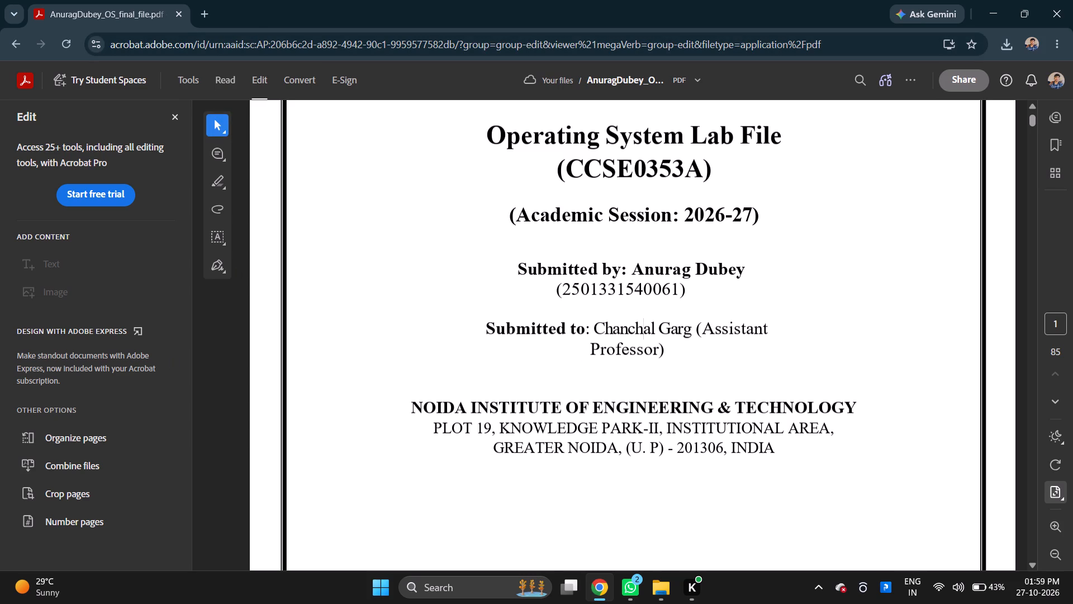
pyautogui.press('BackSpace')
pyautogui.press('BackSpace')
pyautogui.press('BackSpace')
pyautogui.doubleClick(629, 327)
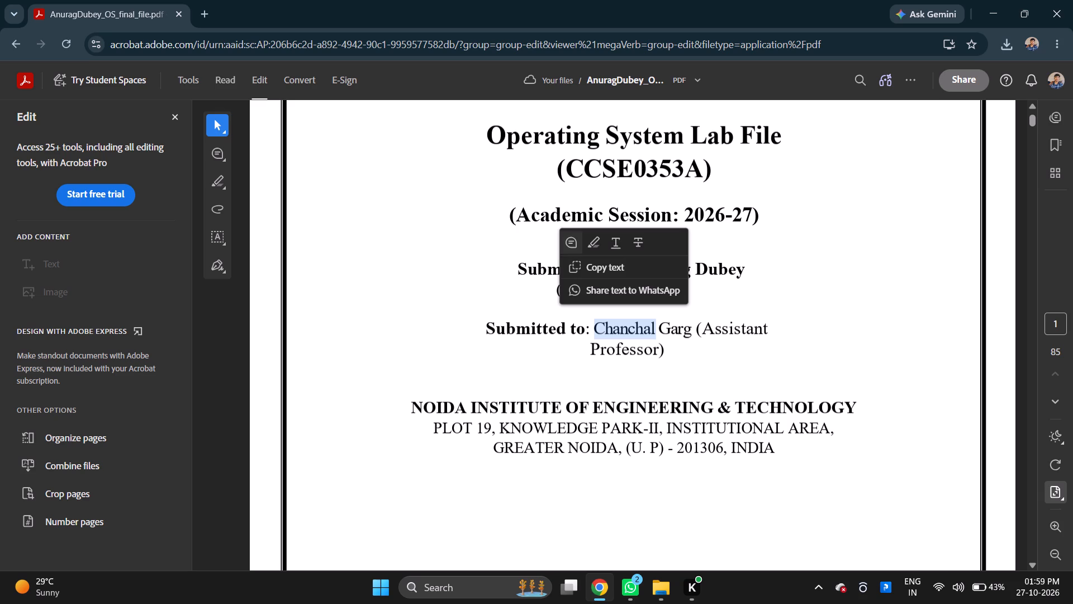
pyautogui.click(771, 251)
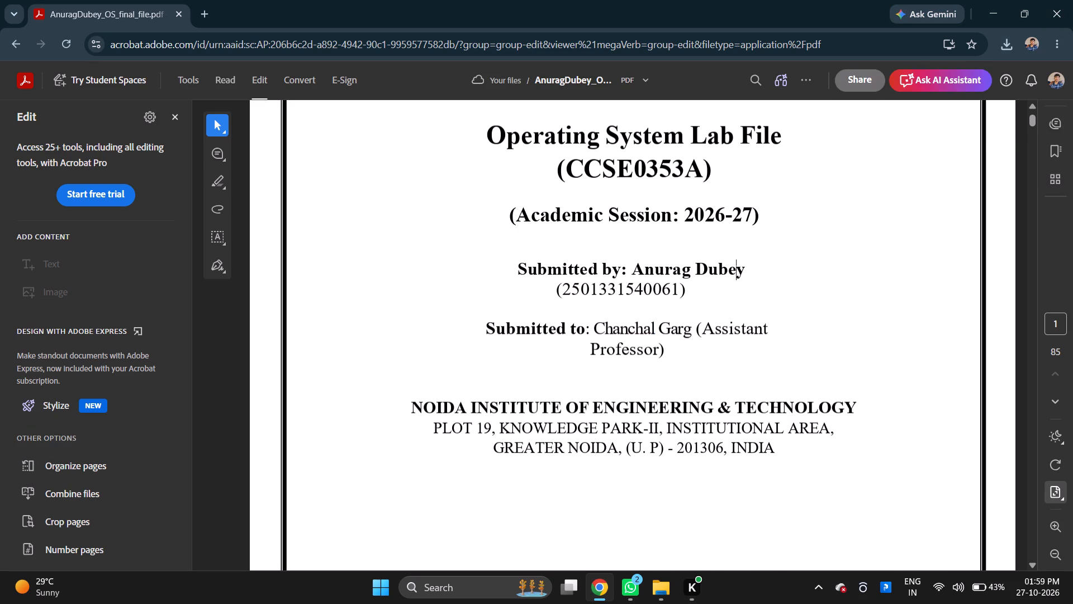
# Look over the lab file's cover page, from the institute heading to the "Submitted by" and "Submitted to" details.
pyautogui.scroll(-3, 777, 274)
pyautogui.scroll(1, 777, 274)
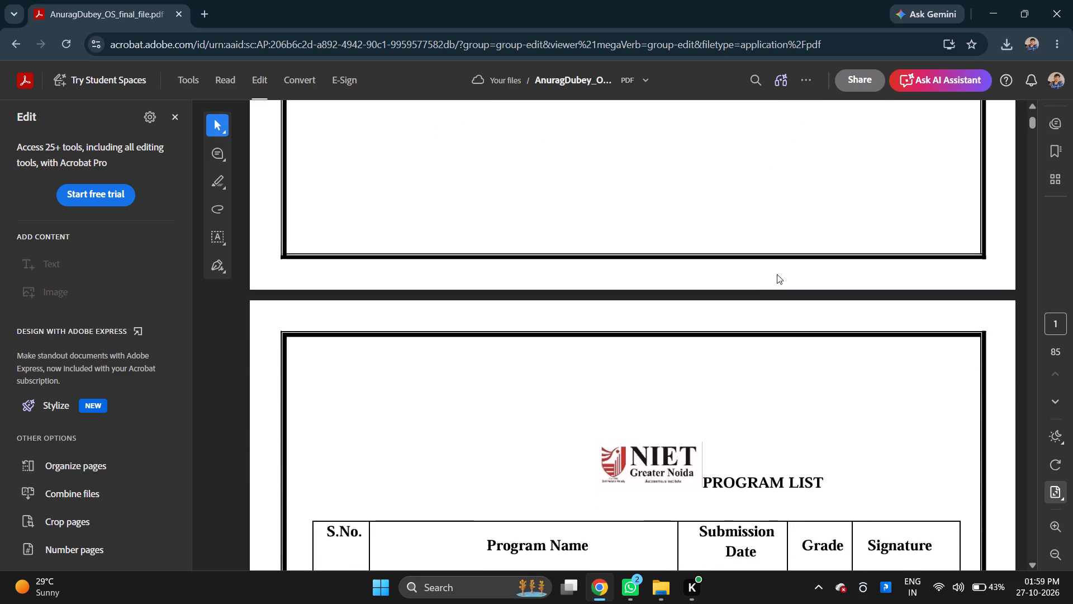
pyautogui.scroll(4, 777, 274)
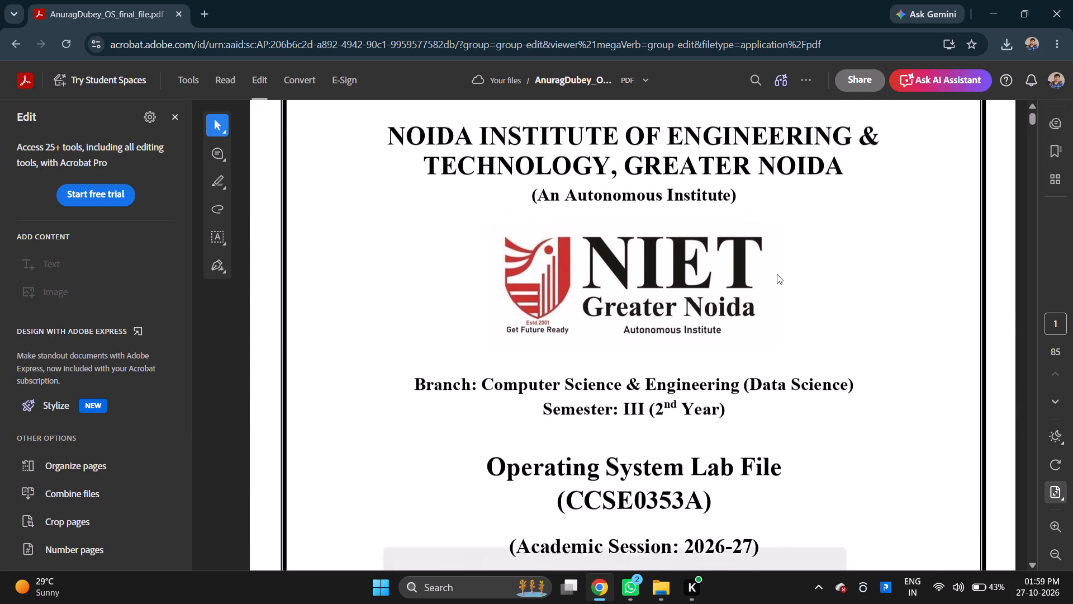
pyautogui.scroll(1, 777, 274)
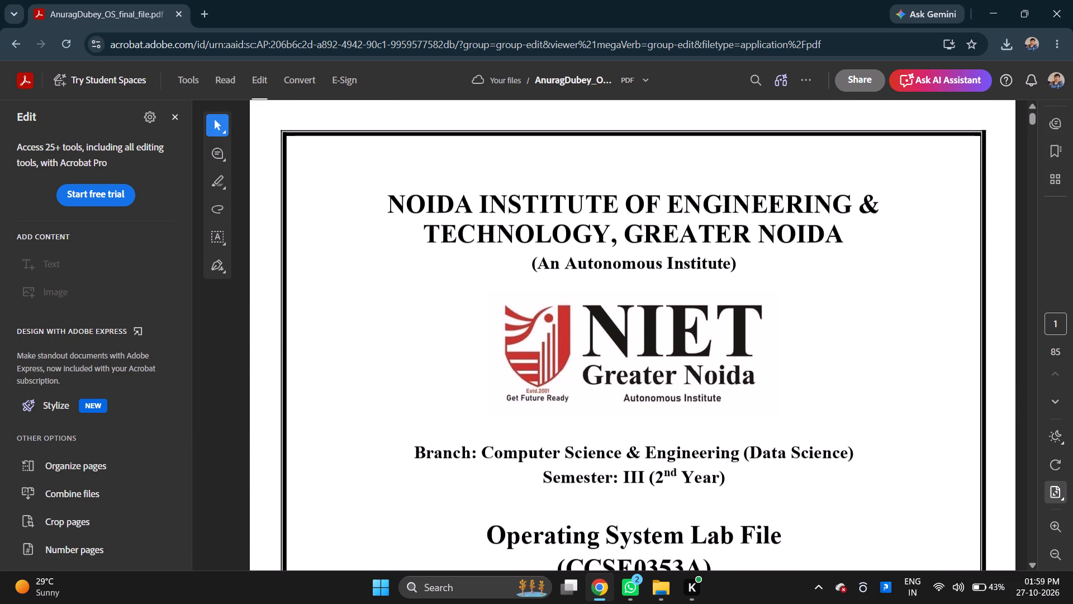
pyautogui.scroll(-3, 614, 260)
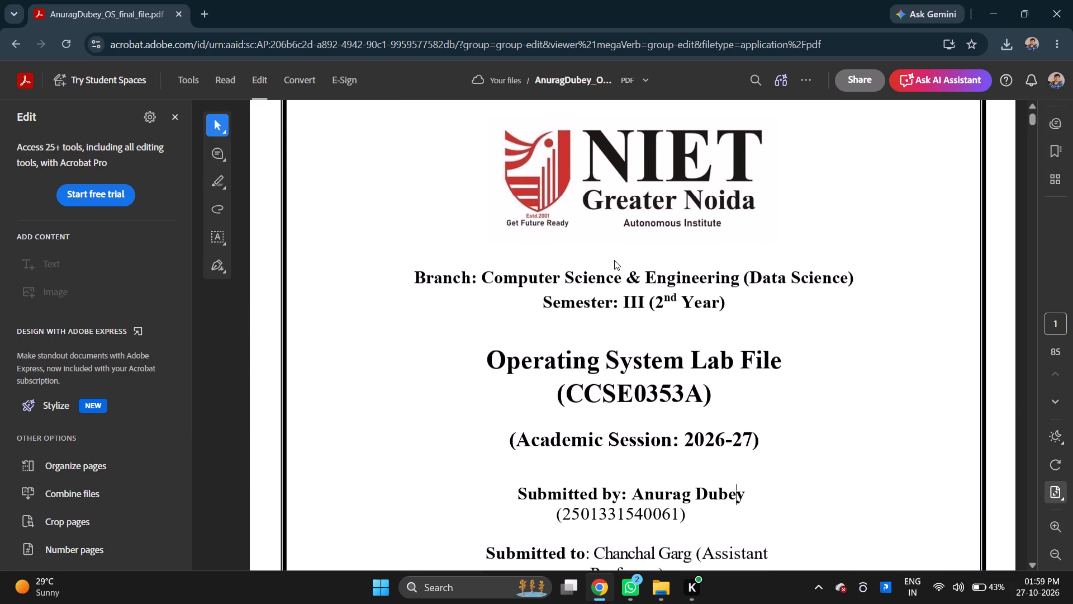
pyautogui.scroll(-1, 647, 289)
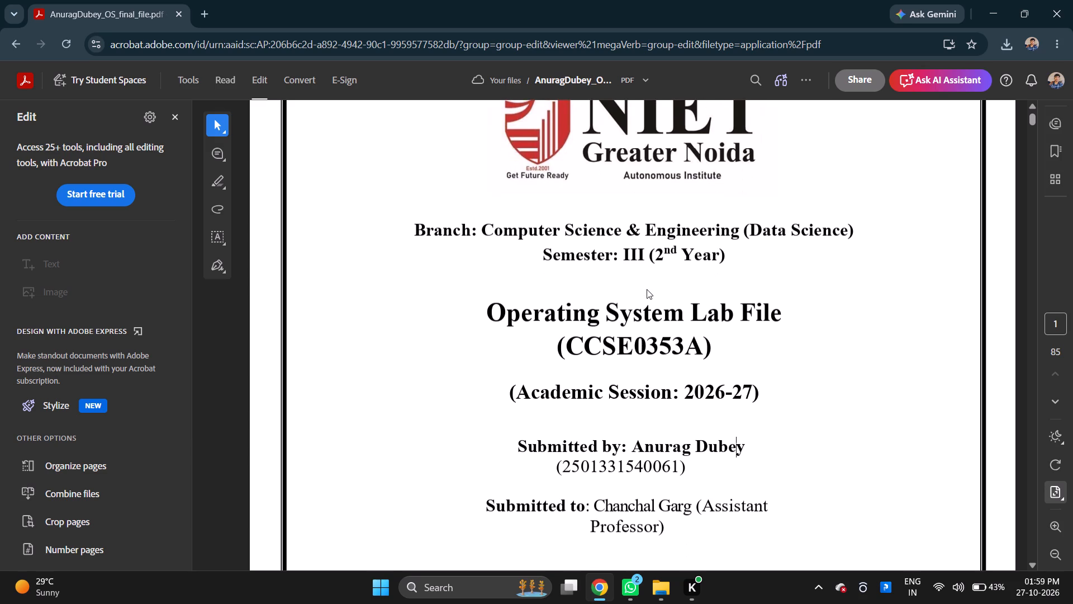
pyautogui.scroll(-1, 647, 289)
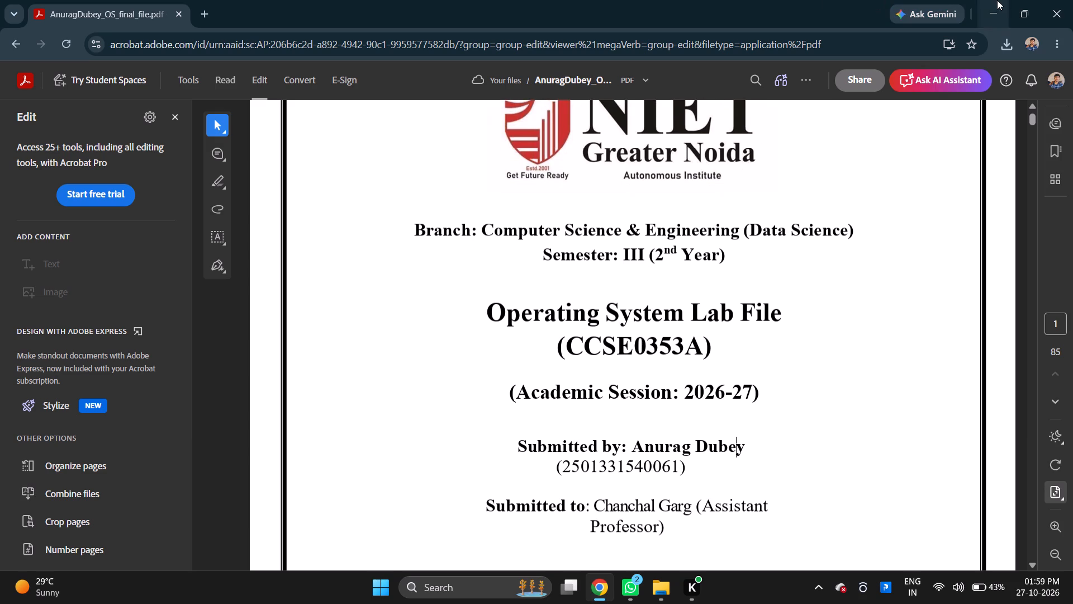
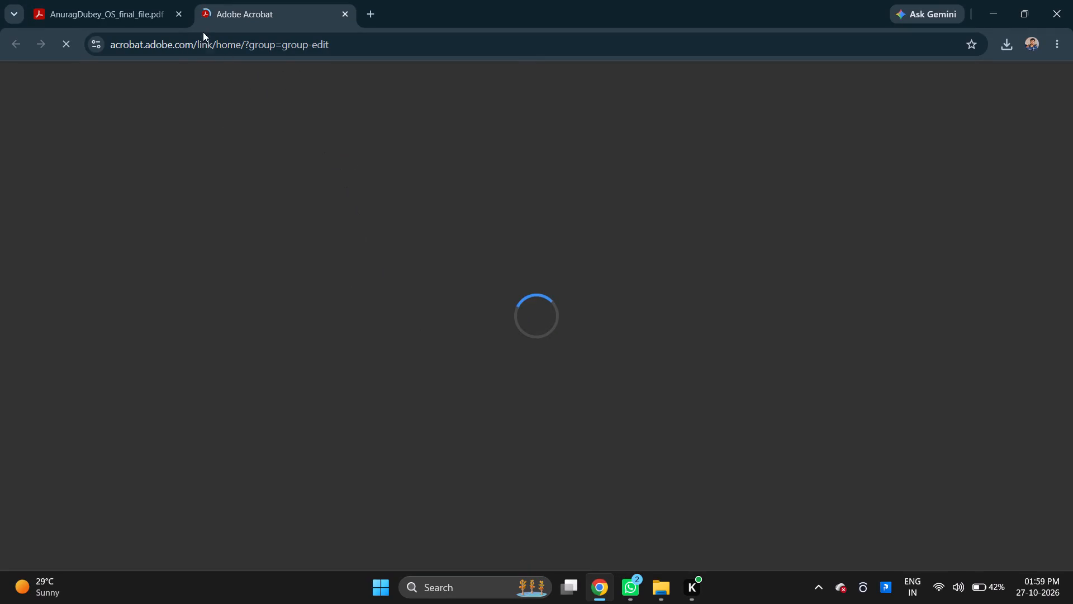
# Close the browser tab showing the OS final file PDF, keeping the Adobe Acrobat home page open.
pyautogui.click(181, 13)
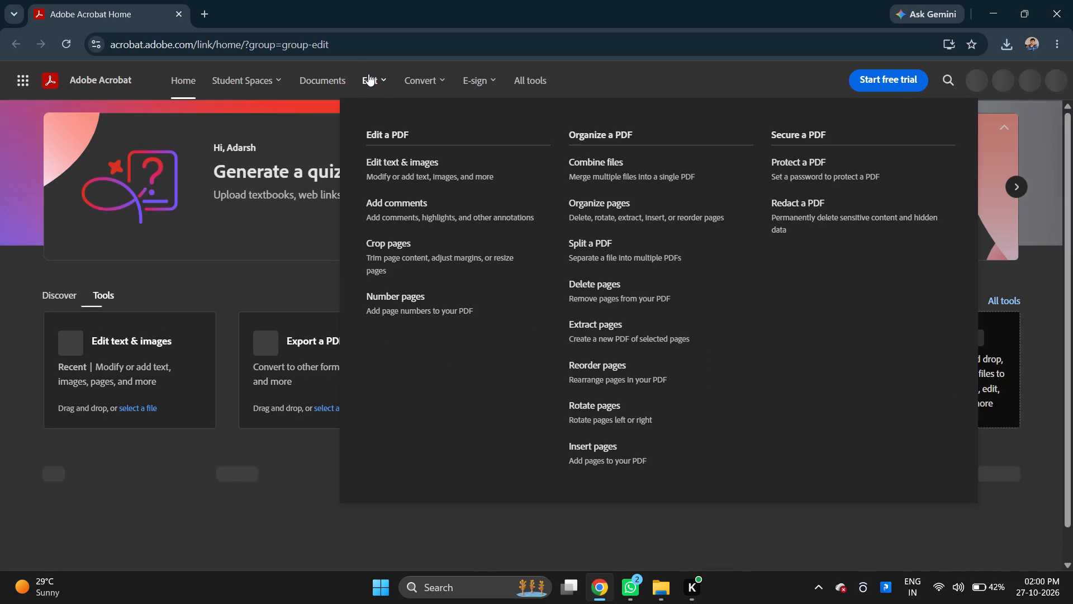
# Start the Edit text & images tool for PDFs and open its file selection dialog.
pyautogui.click(448, 175)
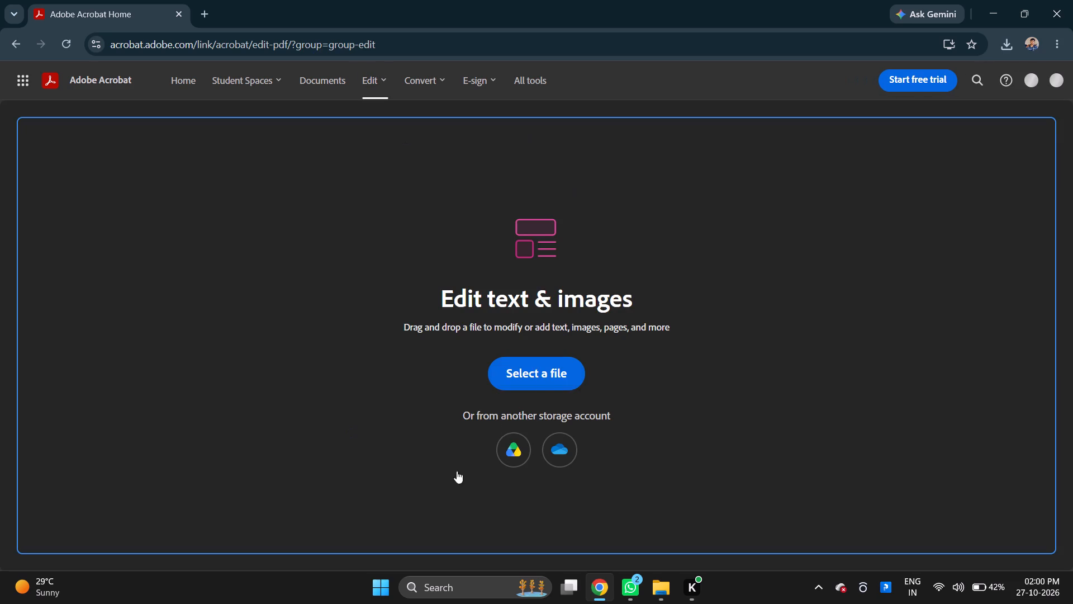
pyautogui.click(526, 366)
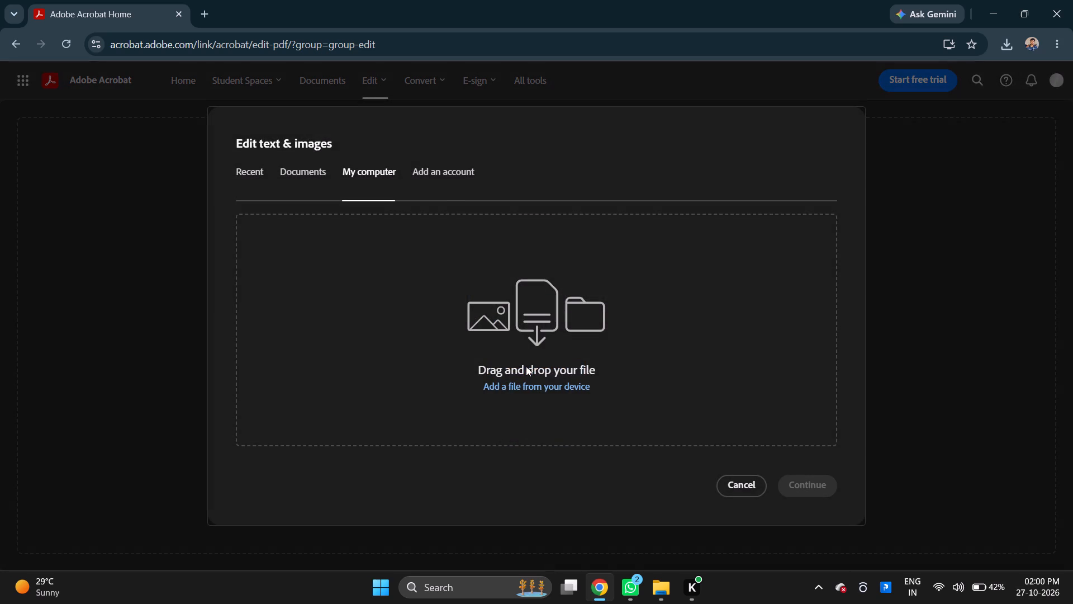
# Upload the OS final file PDF from the computer's Desktop folder for editing its text and images.
pyautogui.click(535, 386)
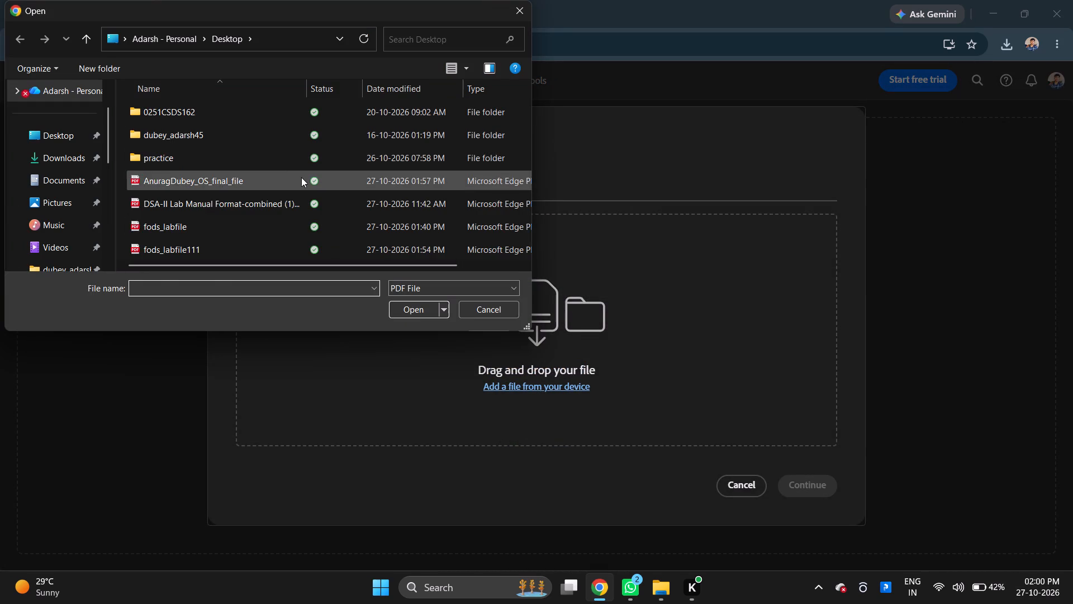
pyautogui.doubleClick(301, 177)
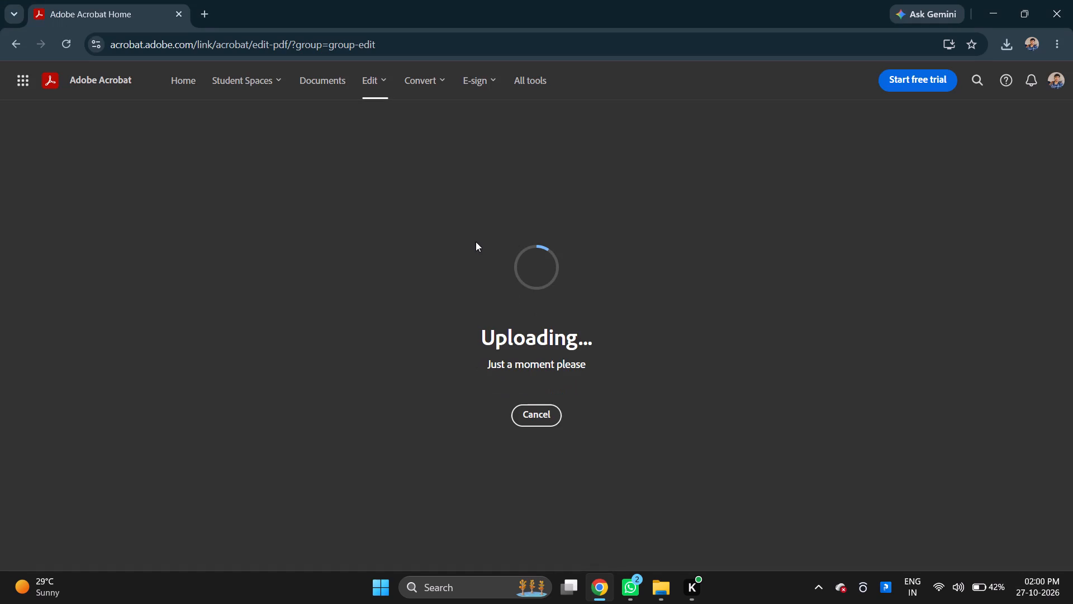
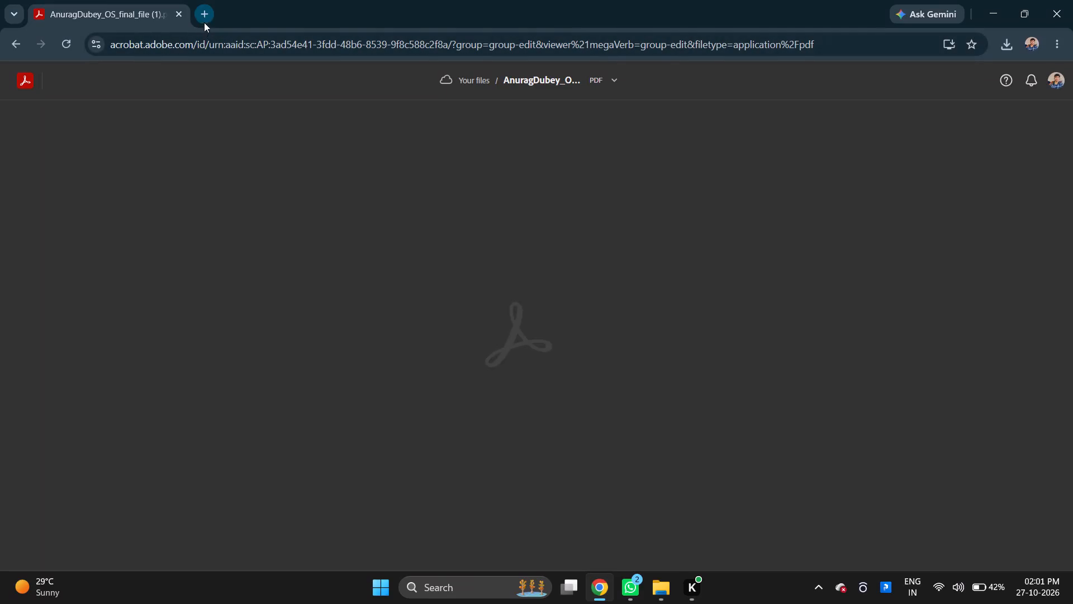
# Search Google for "word to pdf" in a new browser tab and open iLovePDF's Word to PDF converter.
pyautogui.click(203, 15)
pyautogui.click(376, 282)
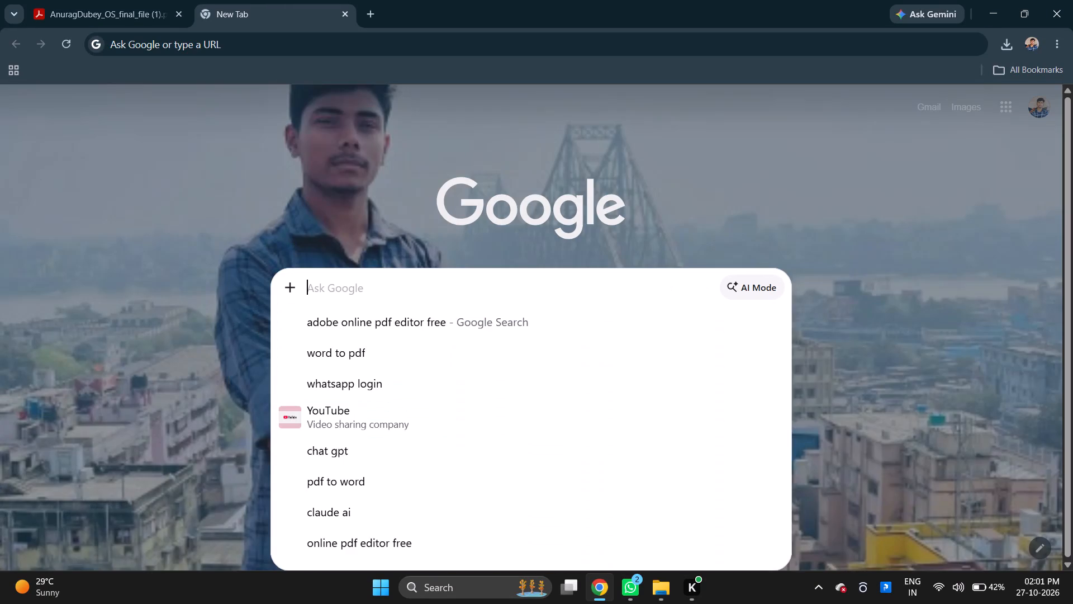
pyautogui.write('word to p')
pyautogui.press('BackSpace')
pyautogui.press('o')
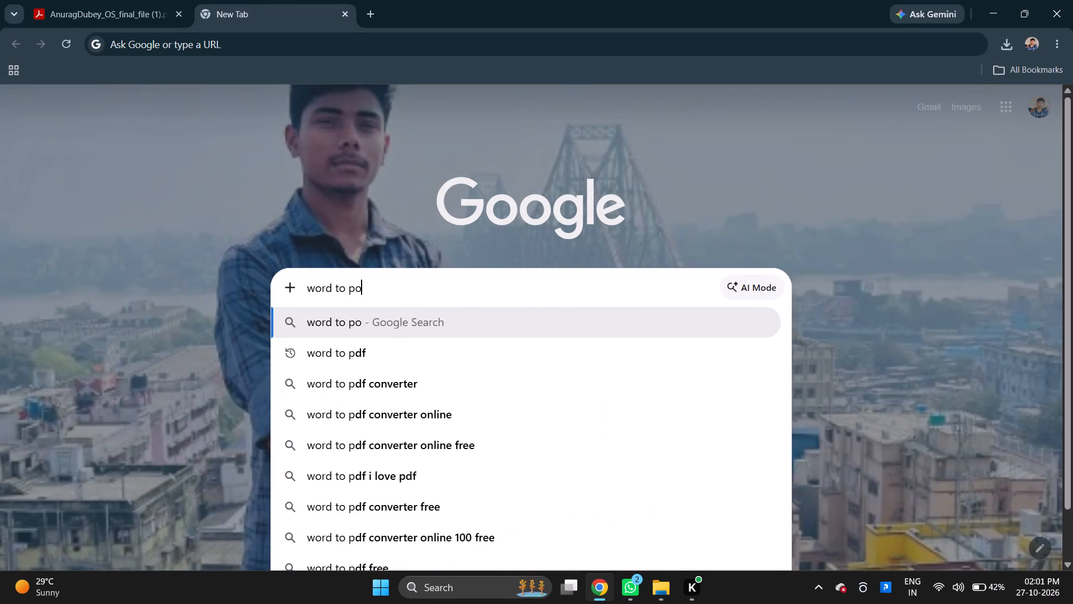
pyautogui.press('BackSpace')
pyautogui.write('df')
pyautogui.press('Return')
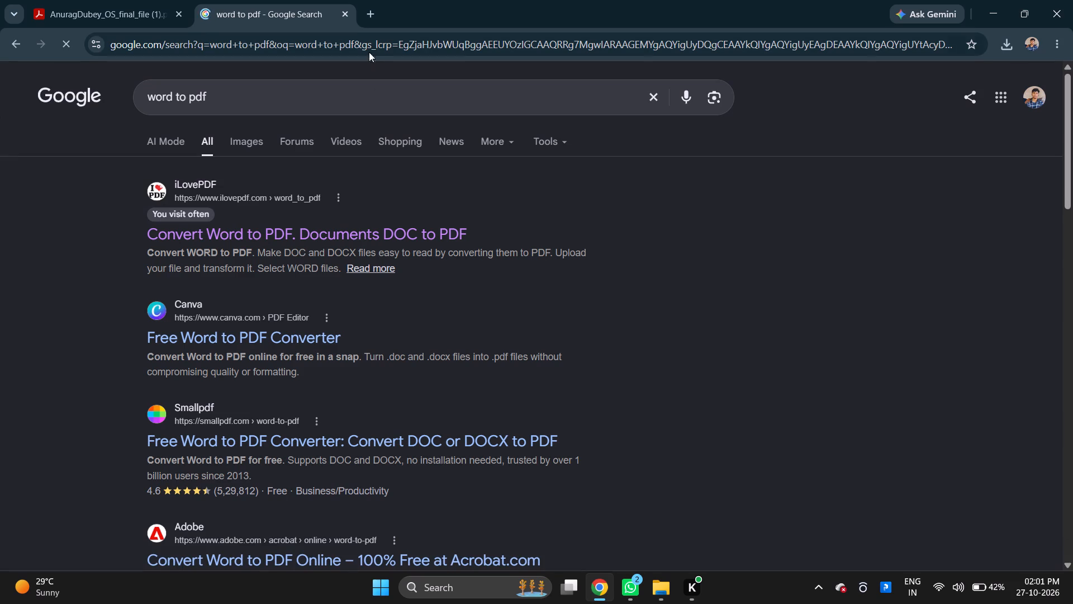
pyautogui.click(311, 230)
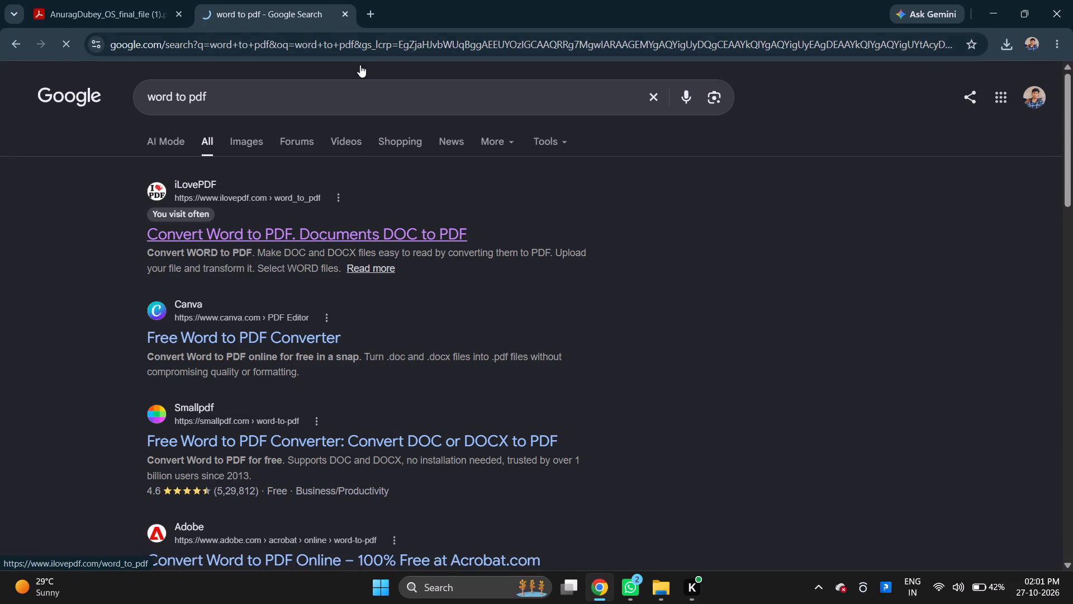
# Search Google for "pdf to word" in another new tab and open iLovePDF's PDF to Word converter.
pyautogui.click(370, 0)
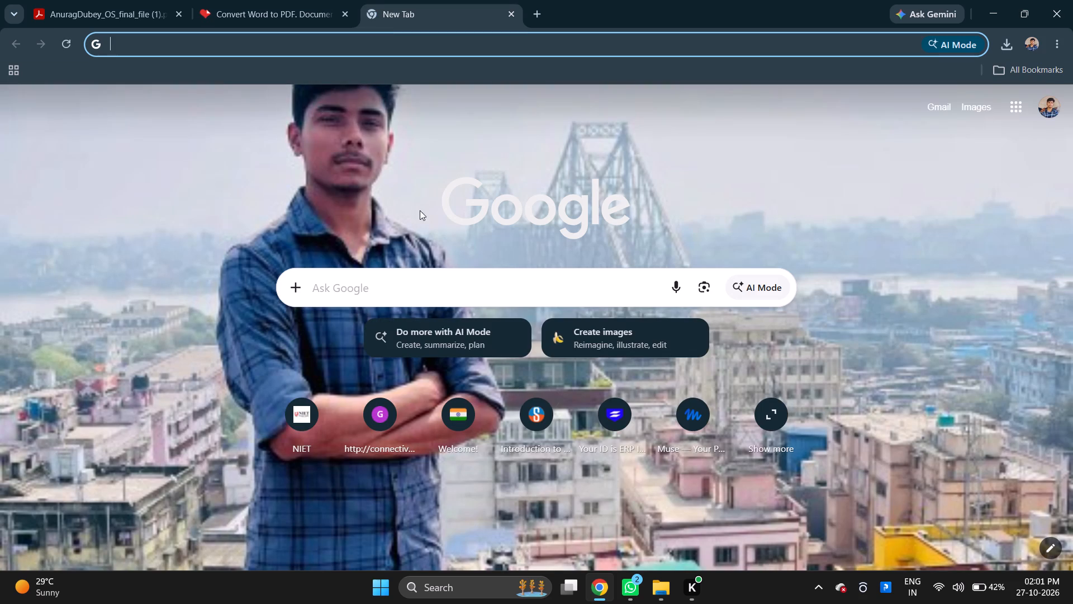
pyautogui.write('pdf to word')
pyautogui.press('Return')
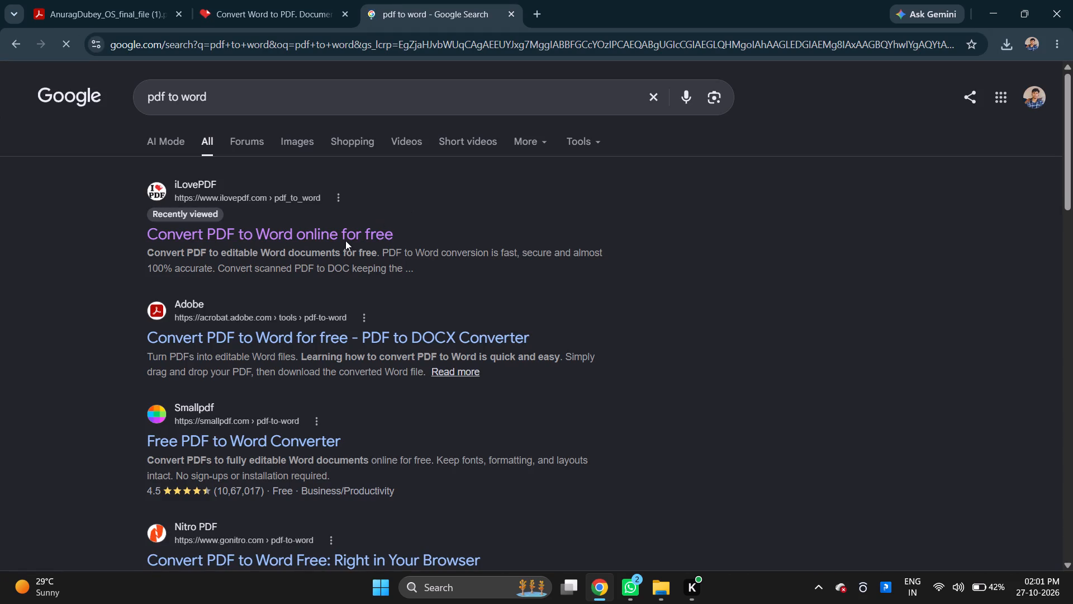
pyautogui.click(349, 237)
# Load the OS final file PDF from the Desktop folder and start converting it to Word with the No OCR option.
pyautogui.click(483, 254)
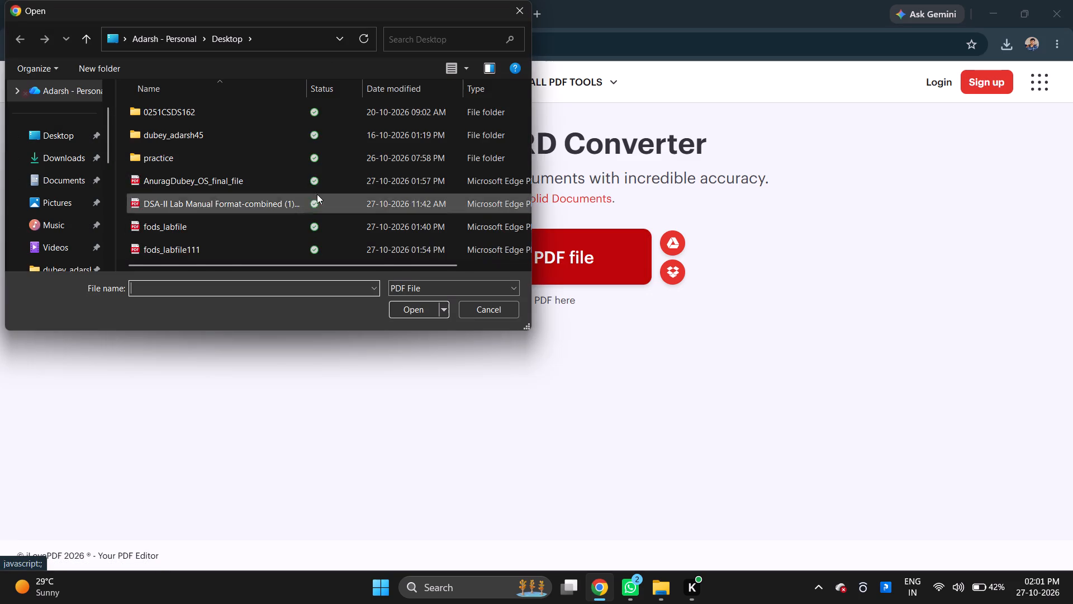
pyautogui.click(265, 186)
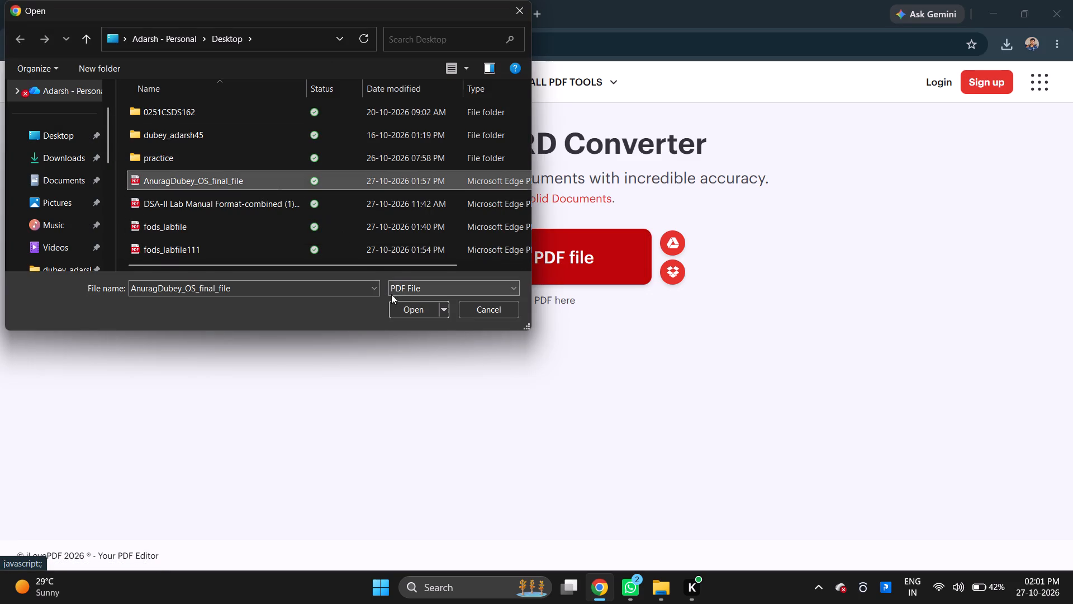
pyautogui.click(409, 306)
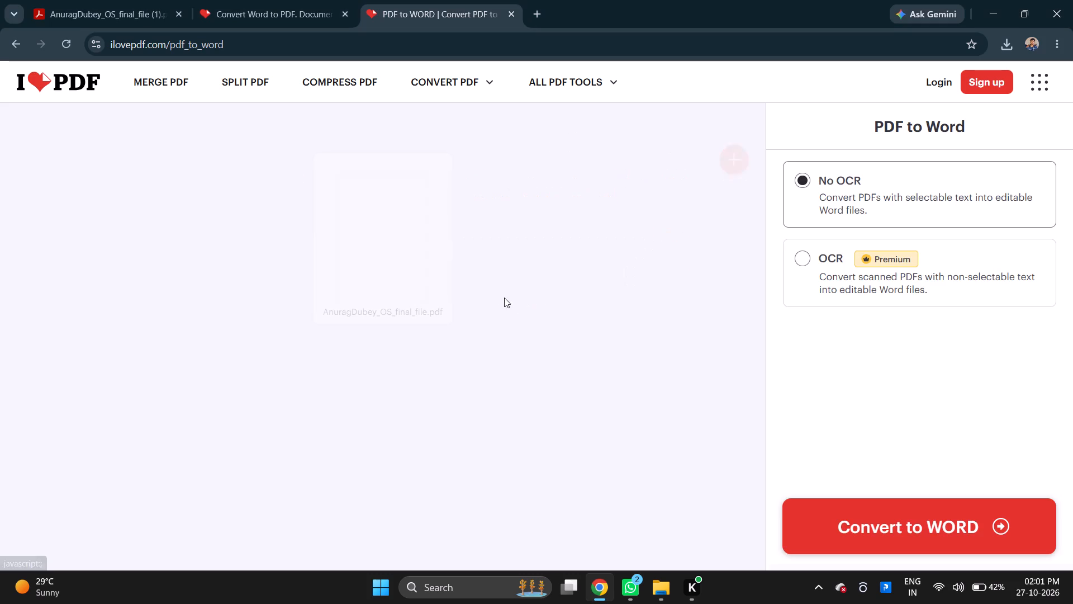
pyautogui.click(876, 531)
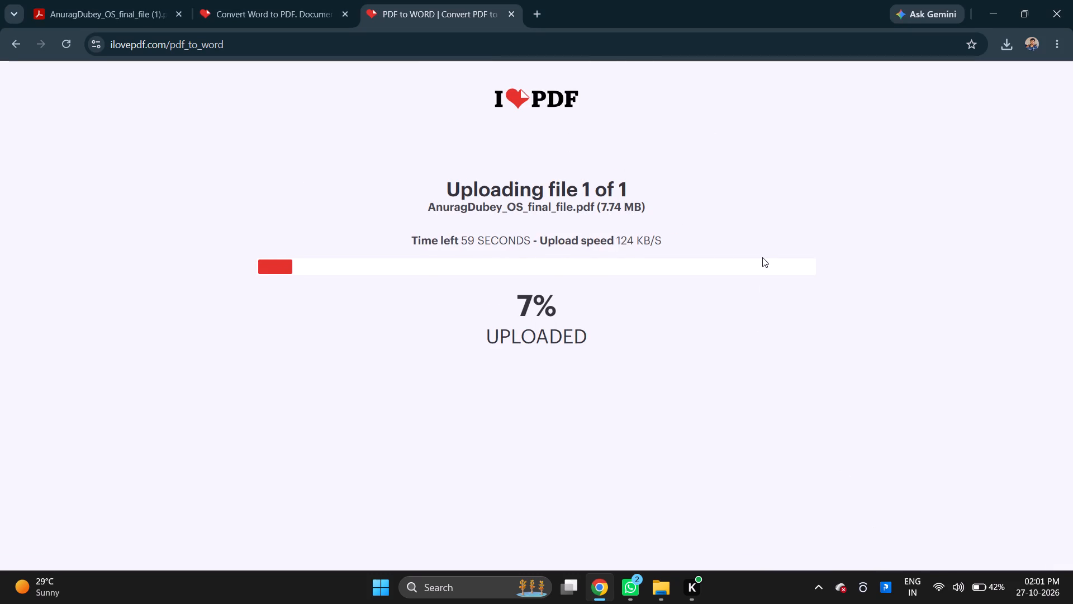
# Begin looking up WhatsApp in a new browser tab.
pyautogui.click(537, 6)
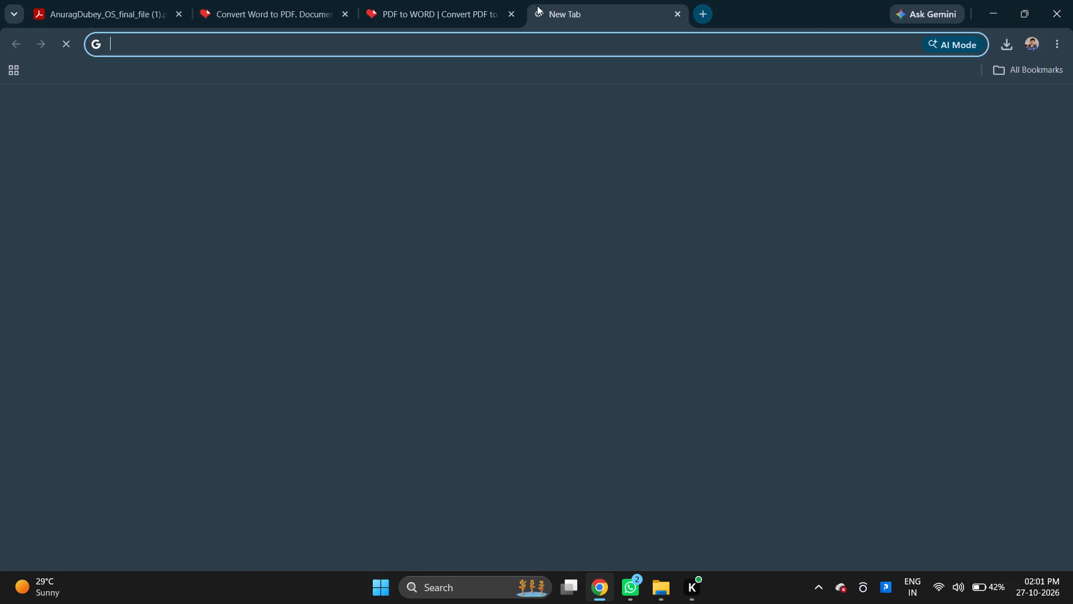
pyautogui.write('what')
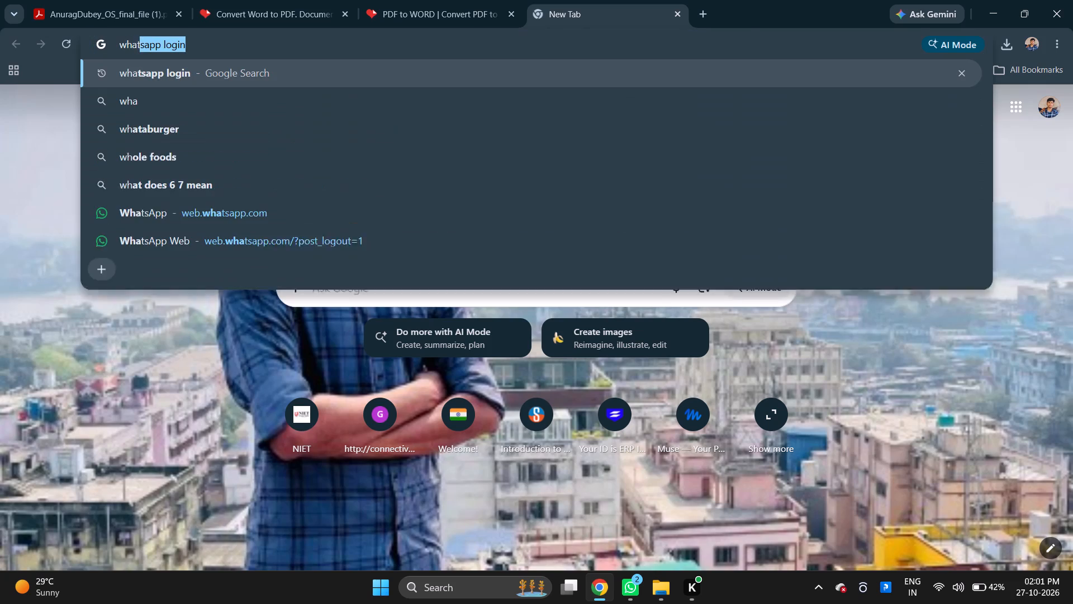
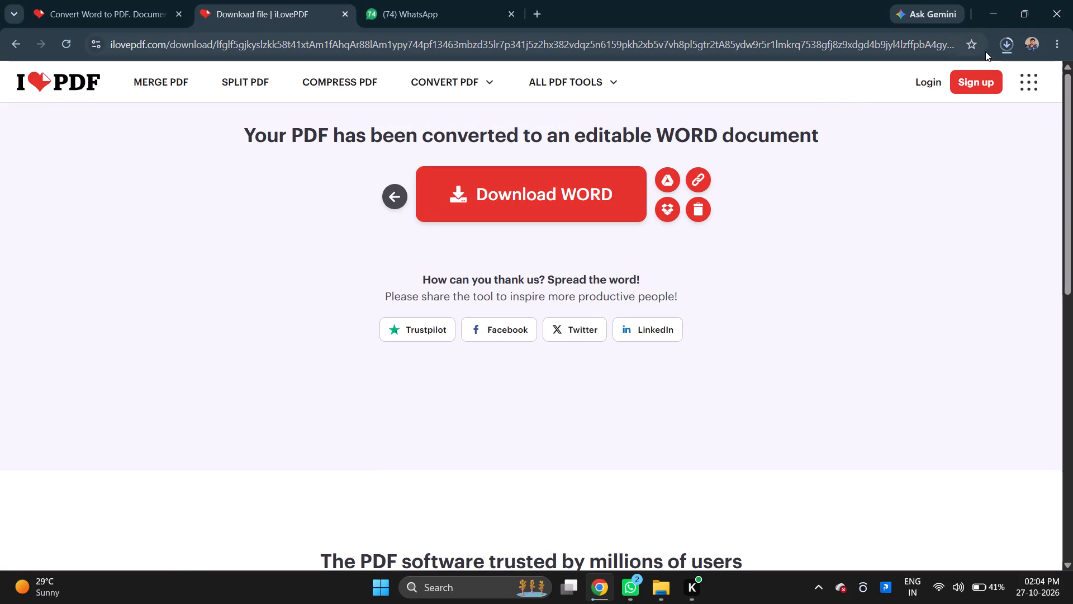
# Check the recent download history for the converted OS final file Word document, and close the list.
pyautogui.click(1014, 39)
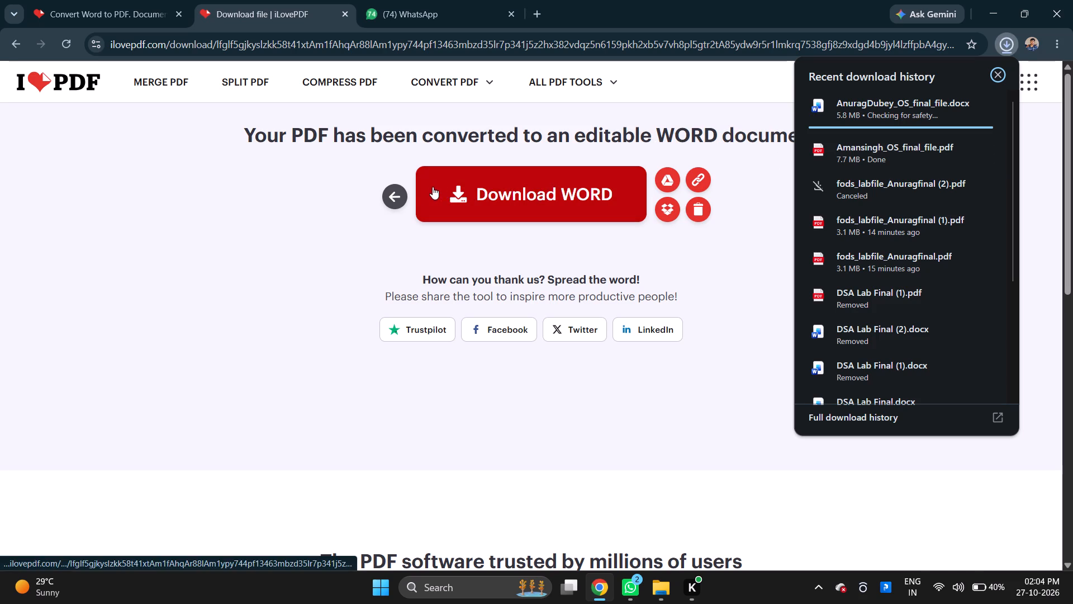
pyautogui.click(379, 198)
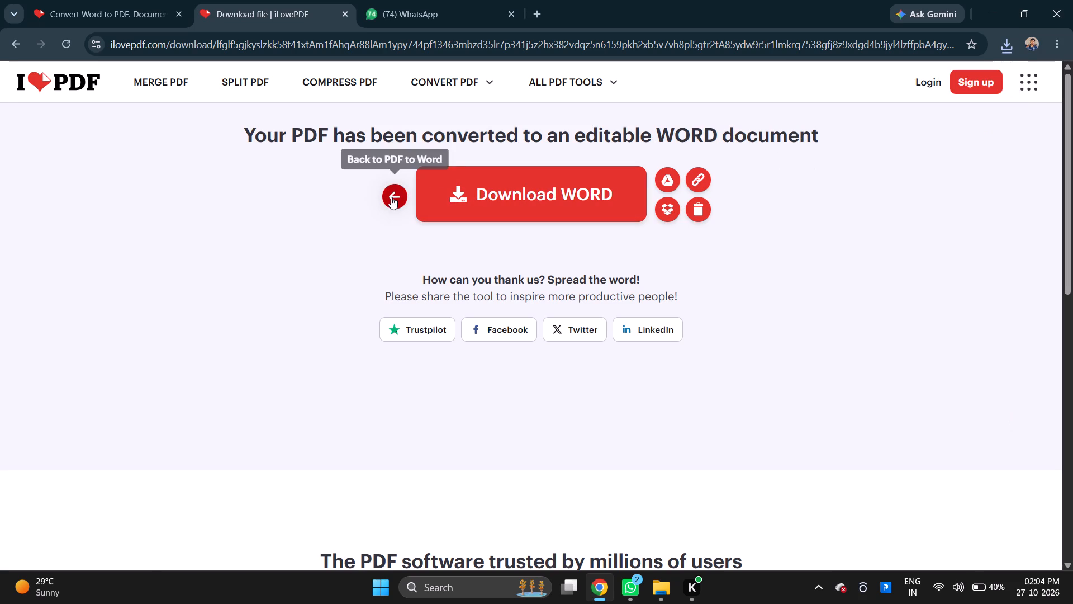
# Return to the iLovePDF PDF to Word converter and load the most recent OS final file PDF from the Downloads folder.
pyautogui.click(391, 197)
pyautogui.click(478, 240)
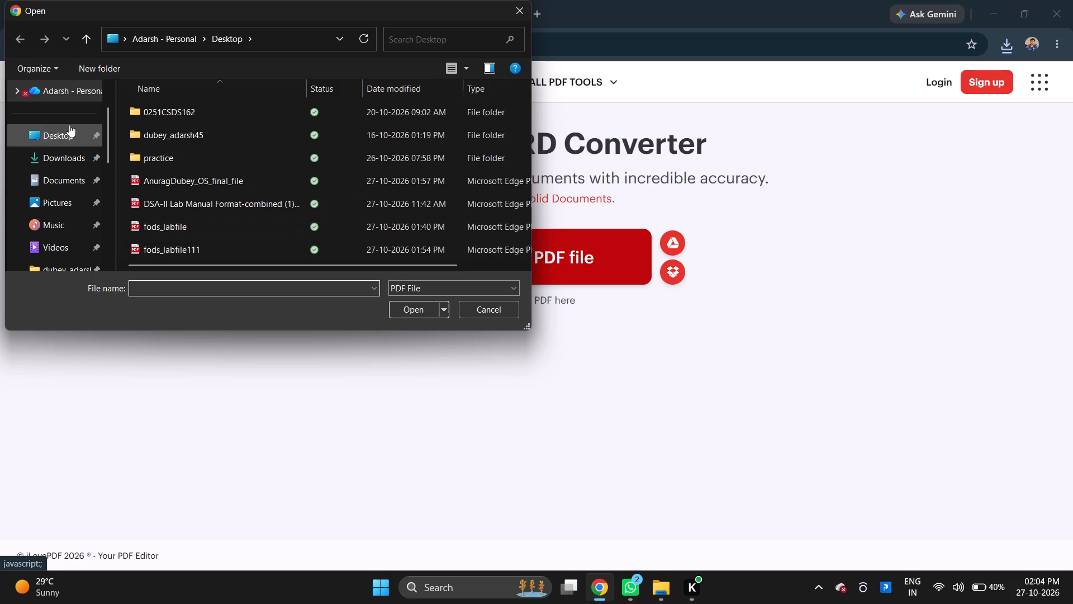
pyautogui.click(68, 167)
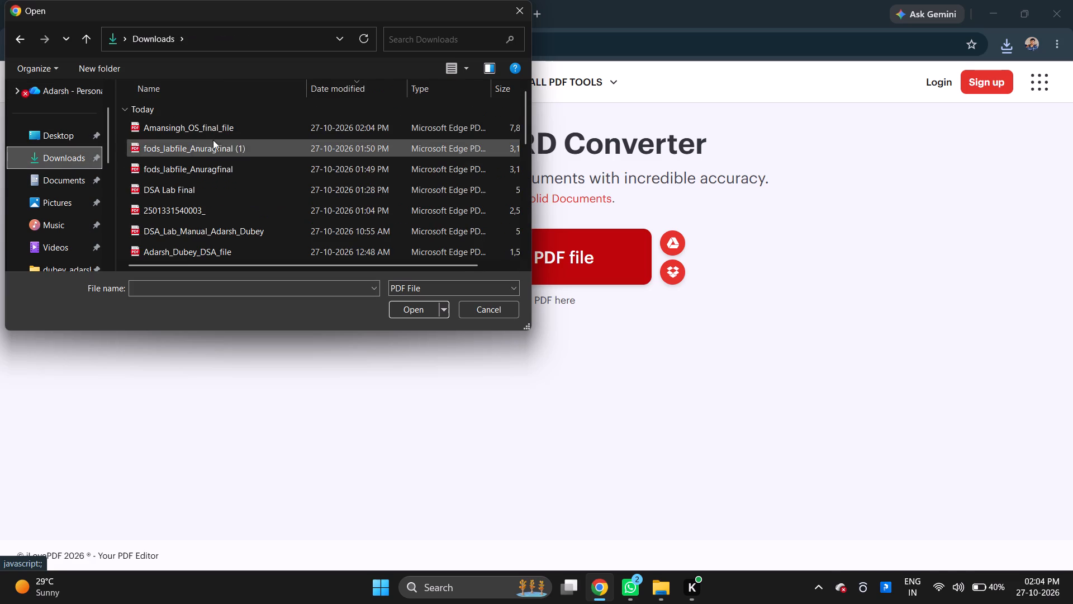
pyautogui.click(236, 130)
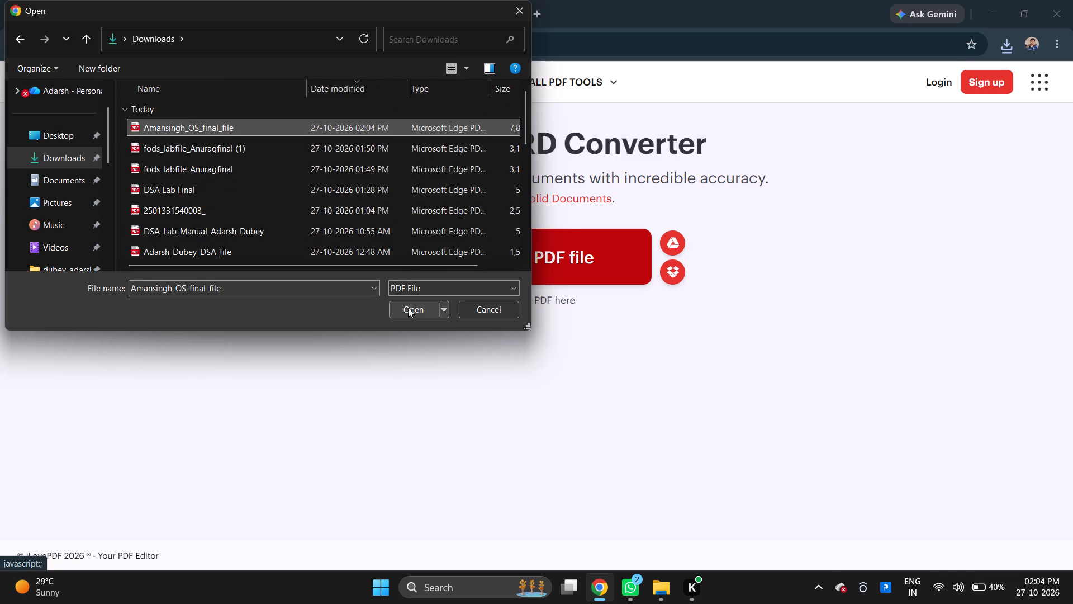
pyautogui.click(408, 308)
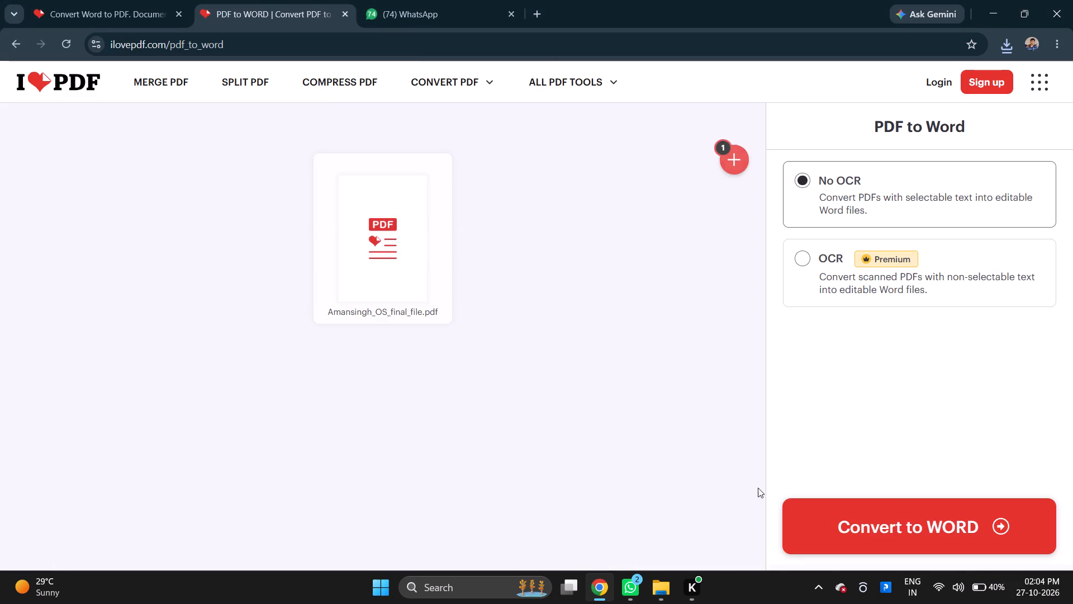
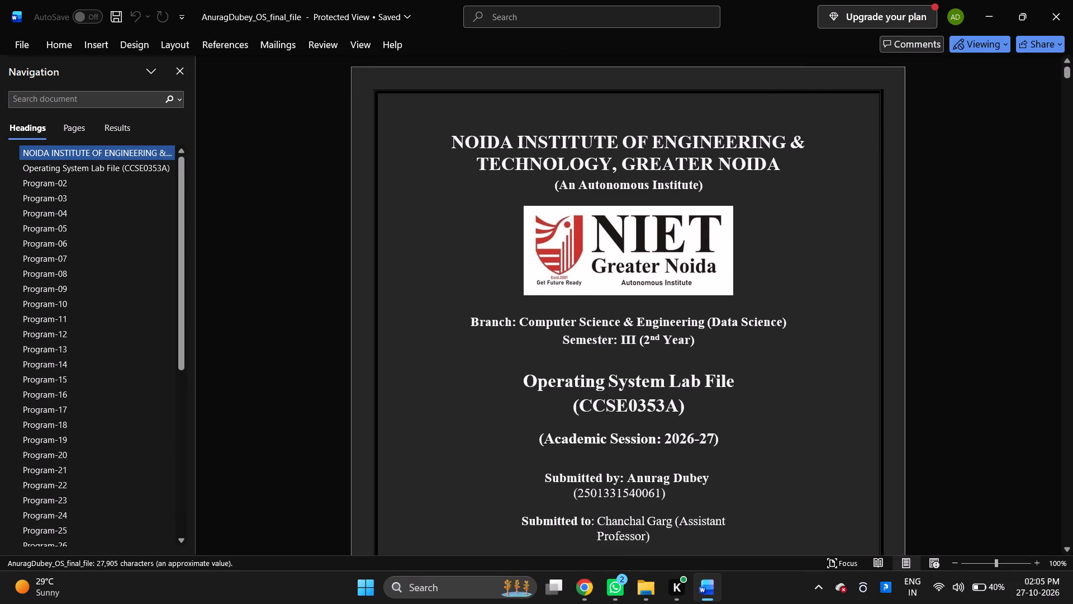
# Insert the new teacher's name with the title "Mr." before the existing name on the cover page's Submitted to line.
pyautogui.scroll(-2, 744, 447)
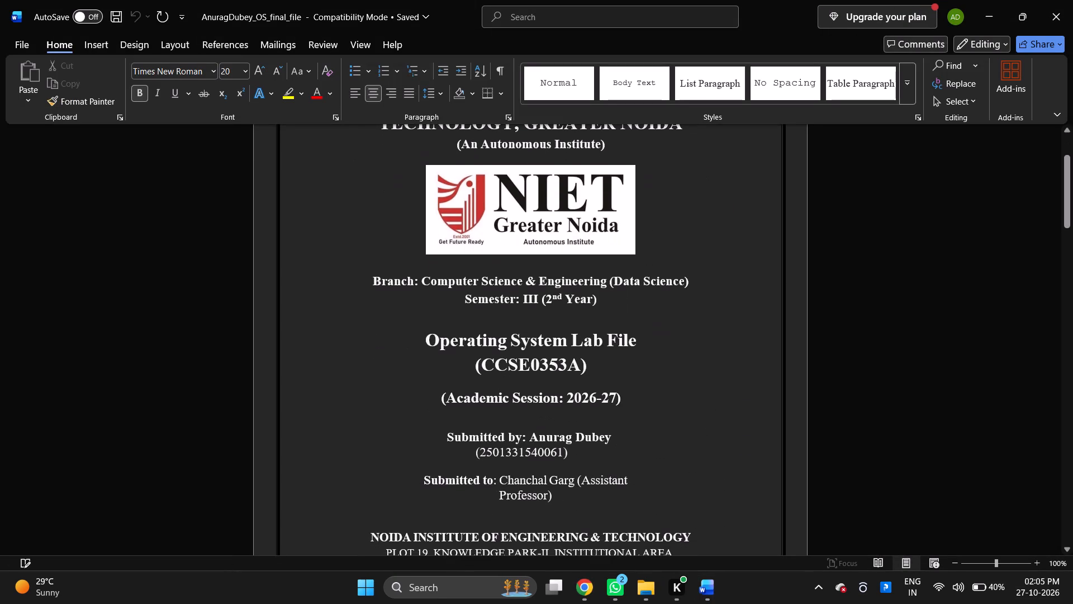
pyautogui.click(581, 498)
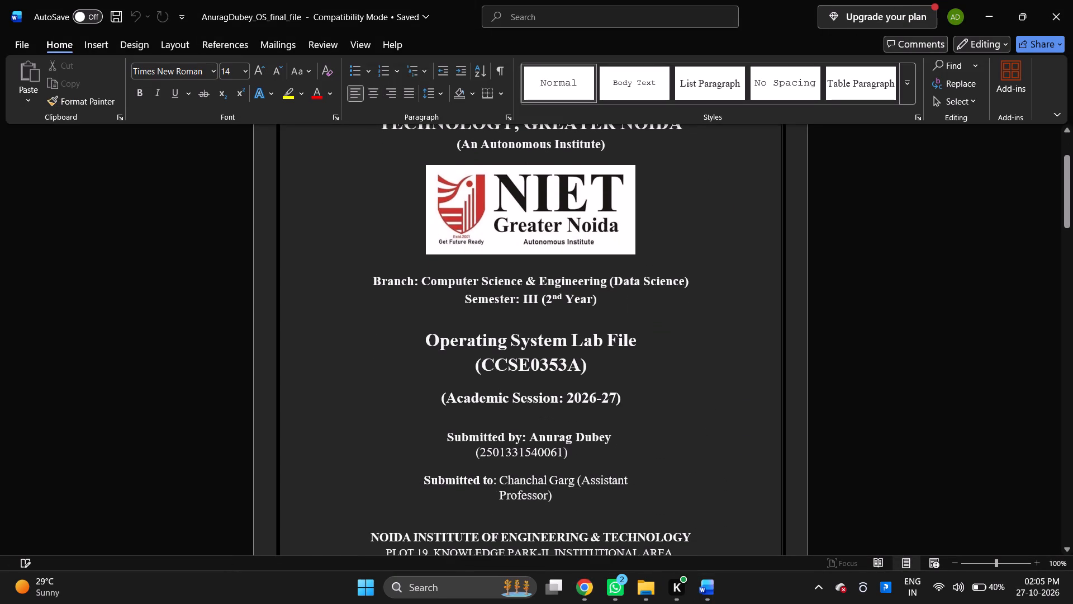
pyautogui.click(499, 480)
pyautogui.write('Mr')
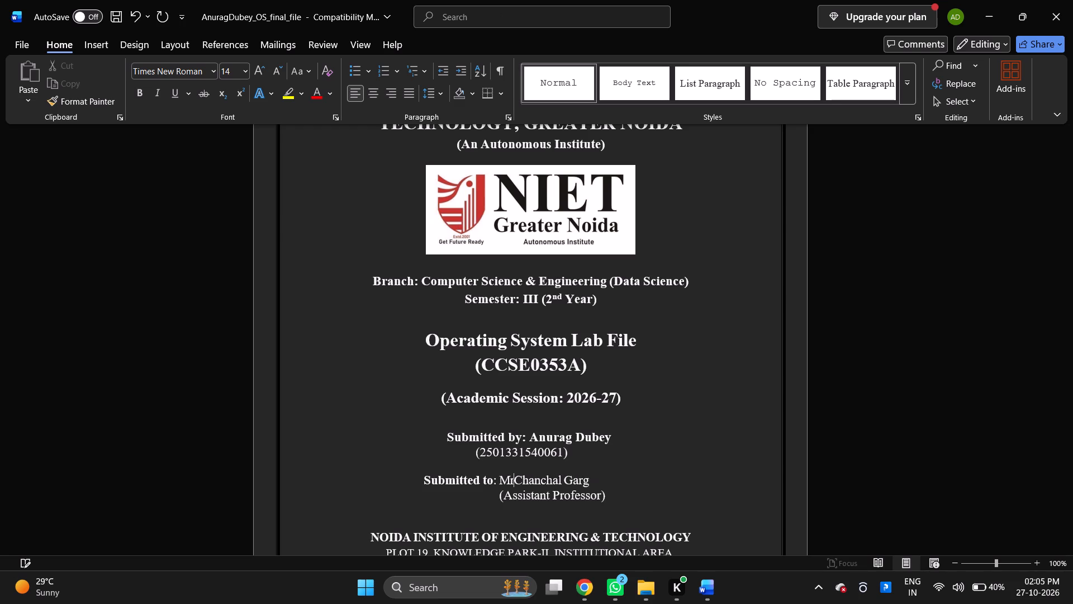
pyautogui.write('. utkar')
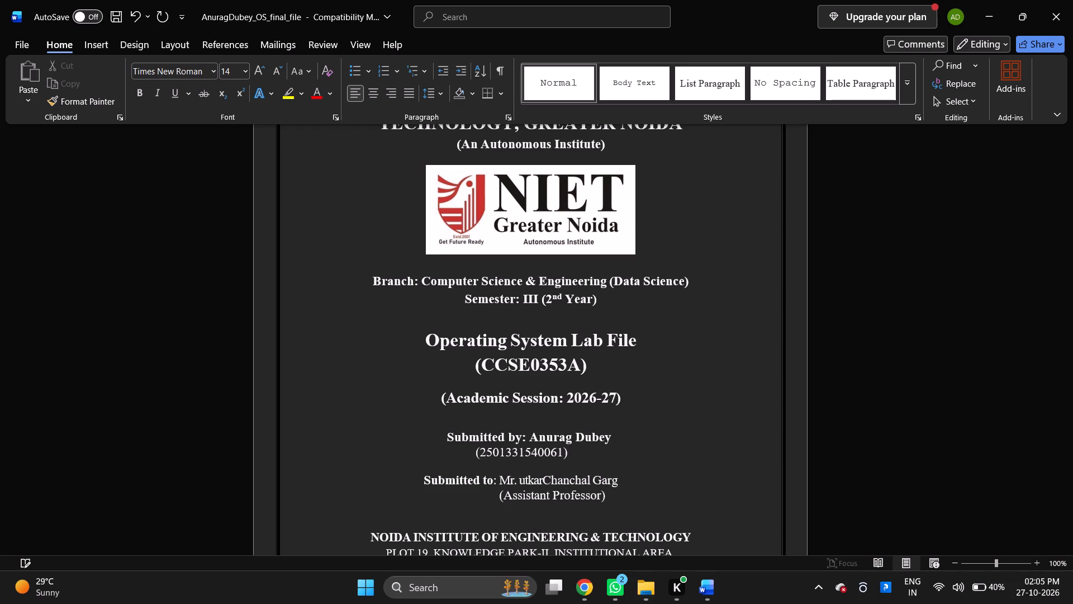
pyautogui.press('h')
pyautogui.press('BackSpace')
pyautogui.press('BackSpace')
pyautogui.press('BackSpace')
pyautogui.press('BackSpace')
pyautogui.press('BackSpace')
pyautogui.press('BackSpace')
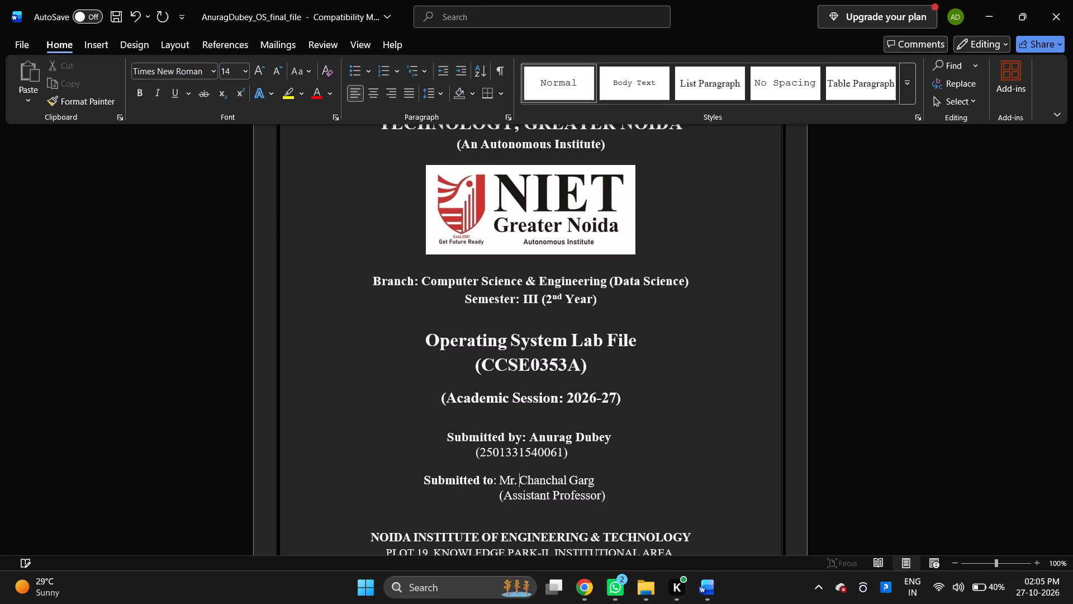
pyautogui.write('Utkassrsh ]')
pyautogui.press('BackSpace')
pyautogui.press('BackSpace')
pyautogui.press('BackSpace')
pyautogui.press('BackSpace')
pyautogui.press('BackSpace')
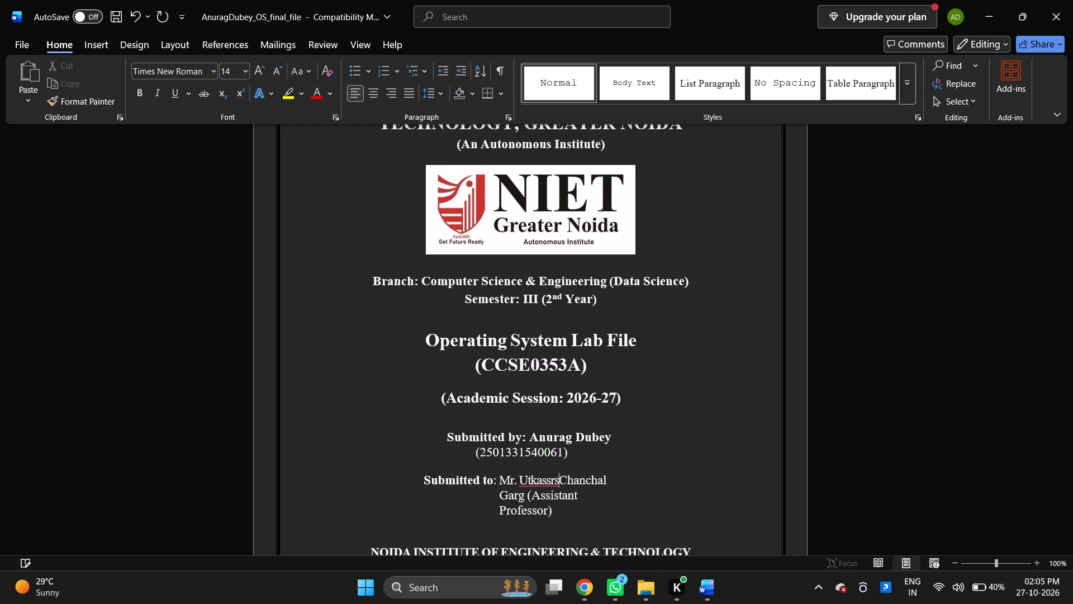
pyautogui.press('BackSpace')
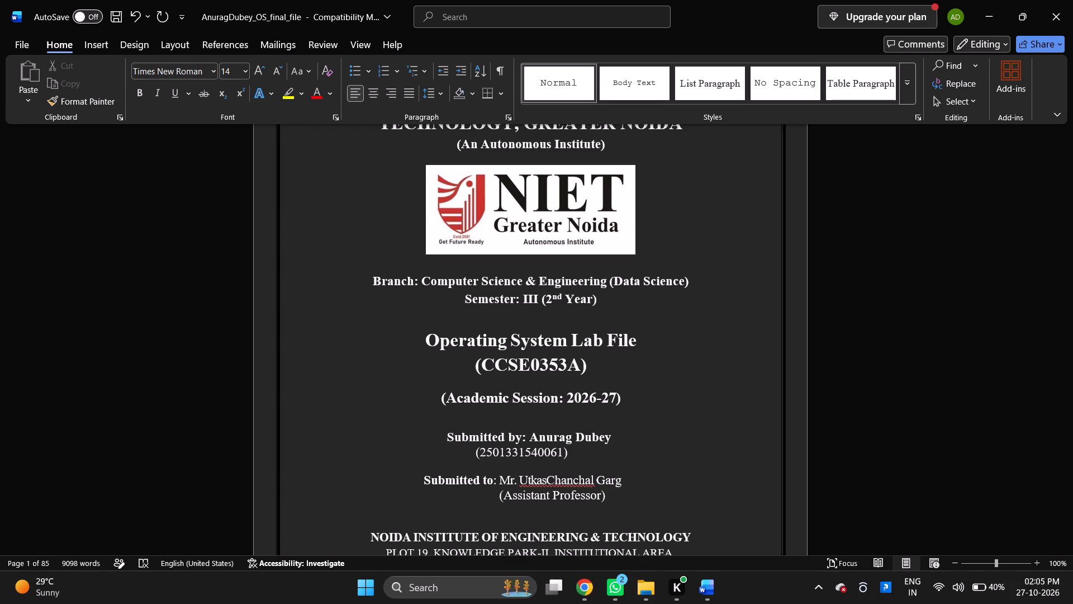
# Correct the first name's spelling and complete the new teacher's full name, followed by a space, on the cover page's Submitted to line.
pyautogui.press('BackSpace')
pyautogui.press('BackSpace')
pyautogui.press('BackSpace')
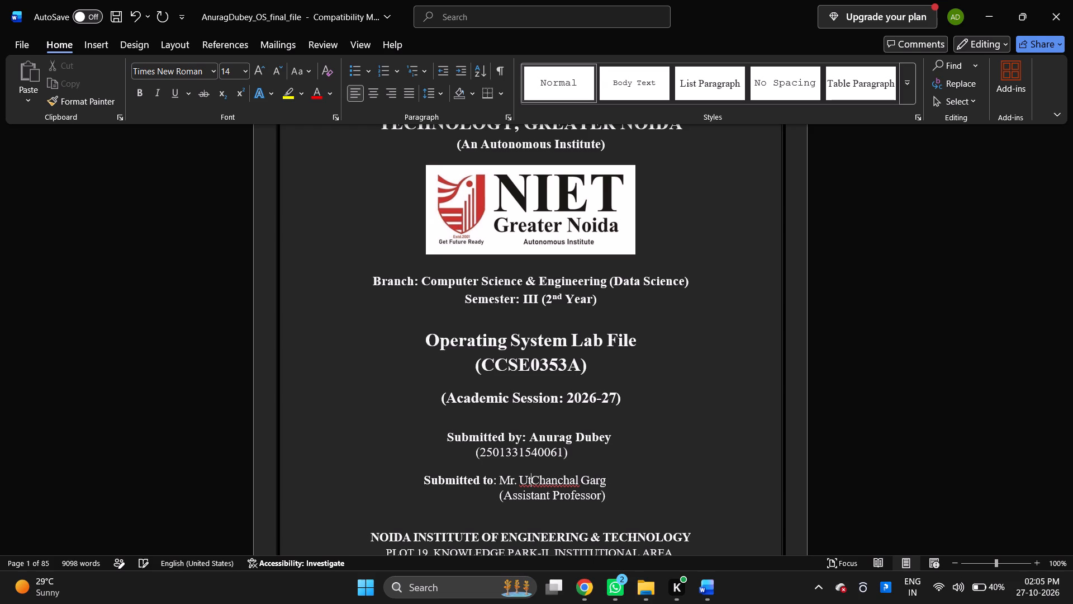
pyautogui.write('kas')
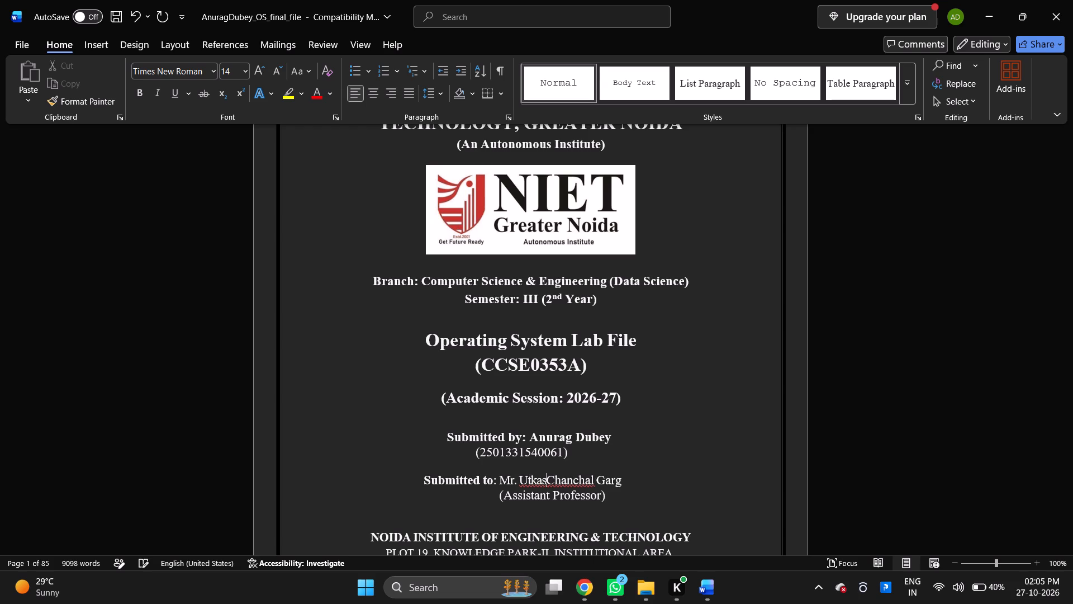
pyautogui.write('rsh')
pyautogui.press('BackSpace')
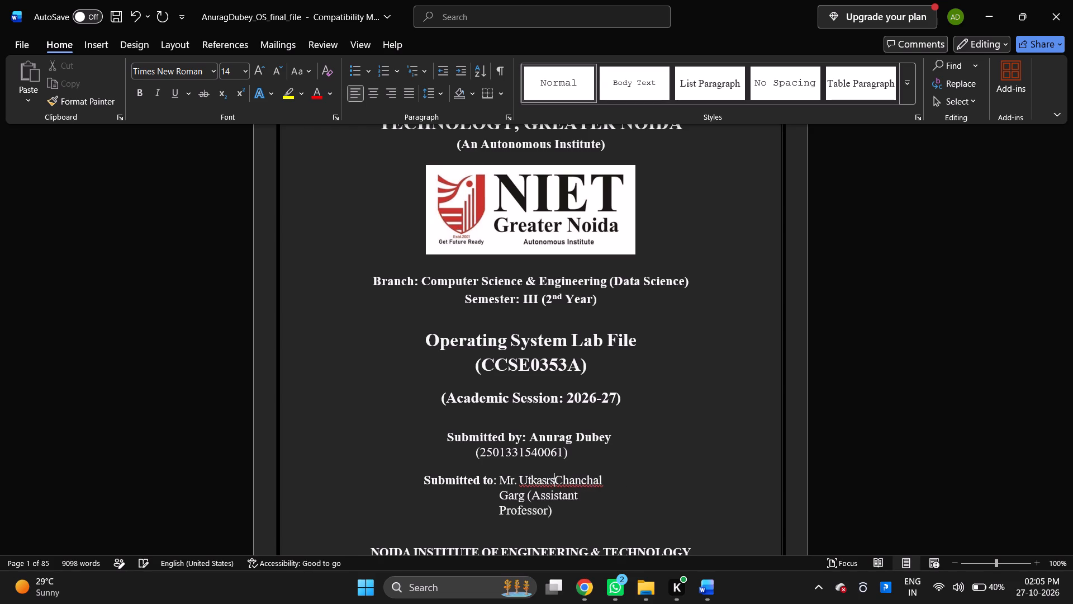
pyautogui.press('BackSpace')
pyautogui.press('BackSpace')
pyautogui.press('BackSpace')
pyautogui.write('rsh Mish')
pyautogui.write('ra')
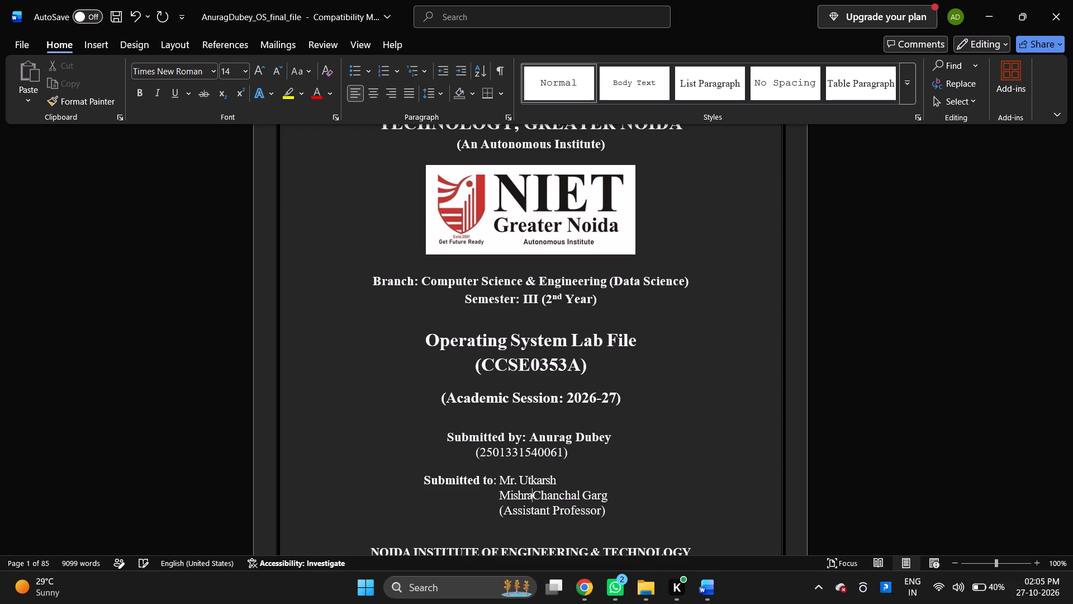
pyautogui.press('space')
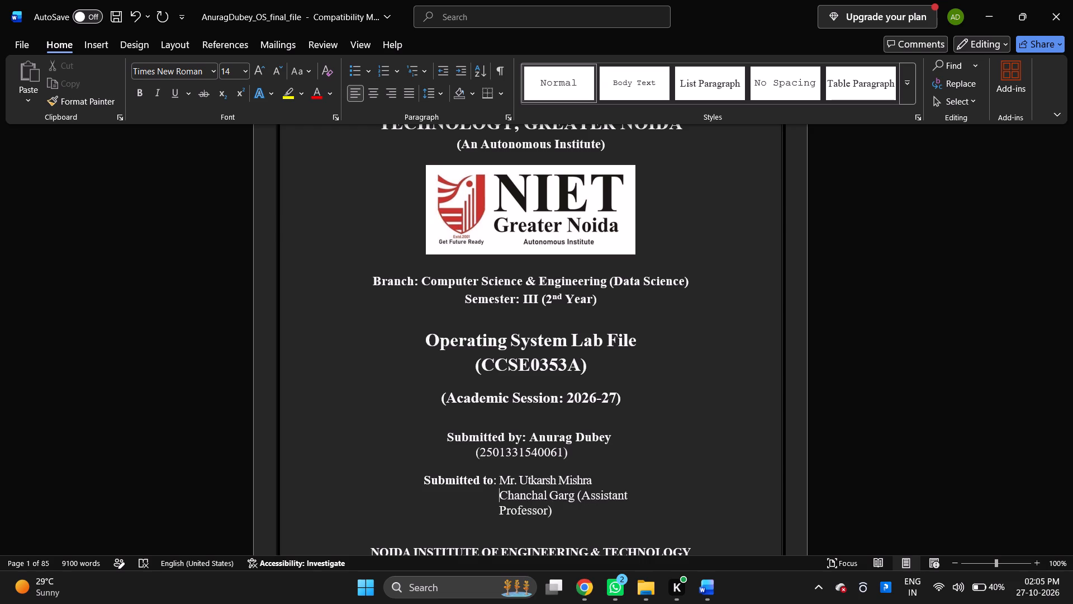
pyautogui.click(604, 480)
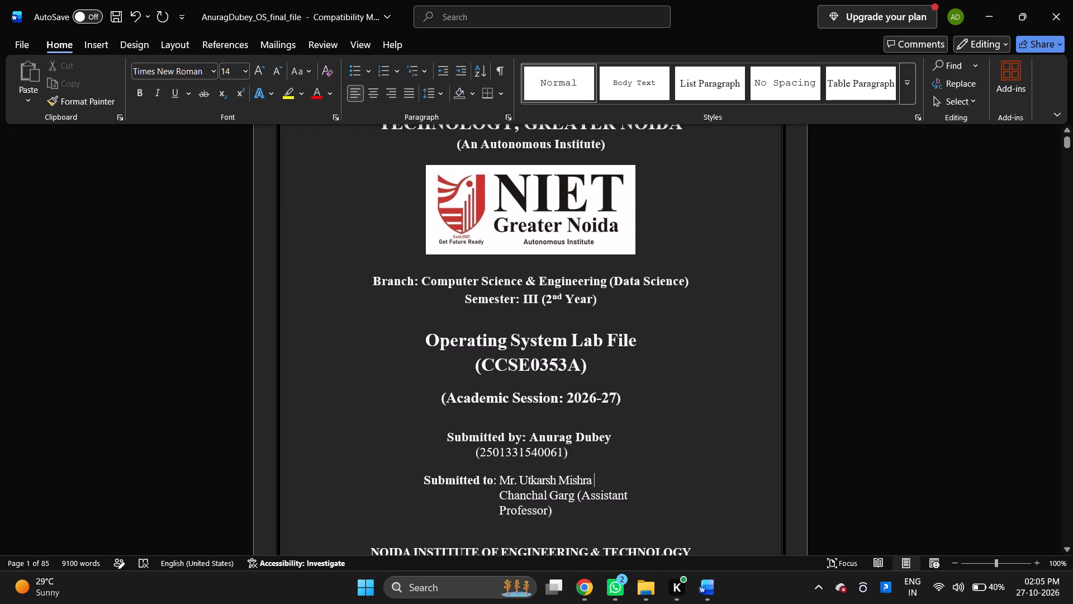
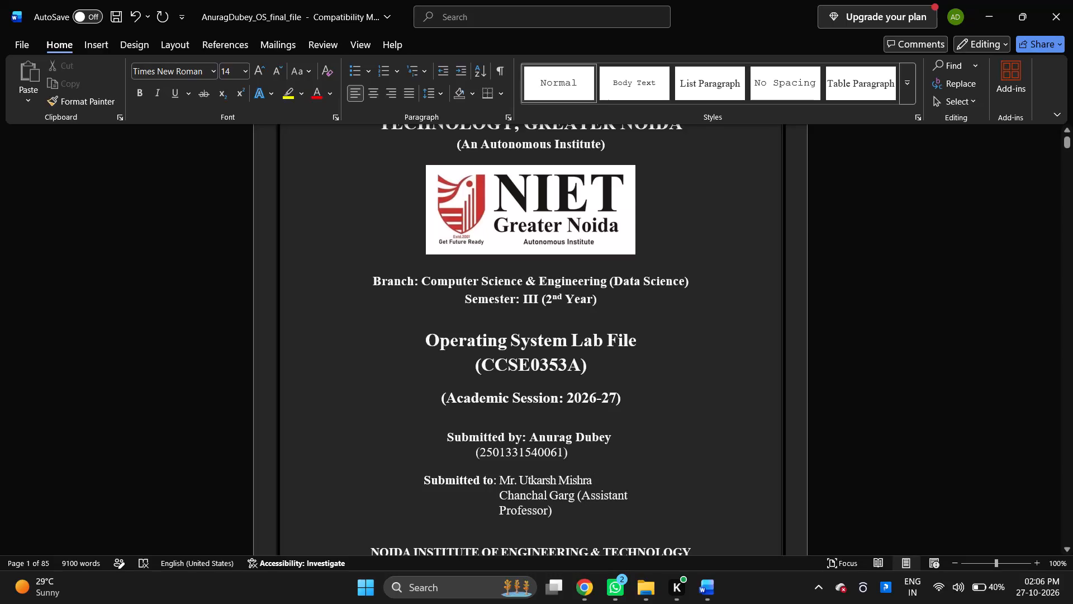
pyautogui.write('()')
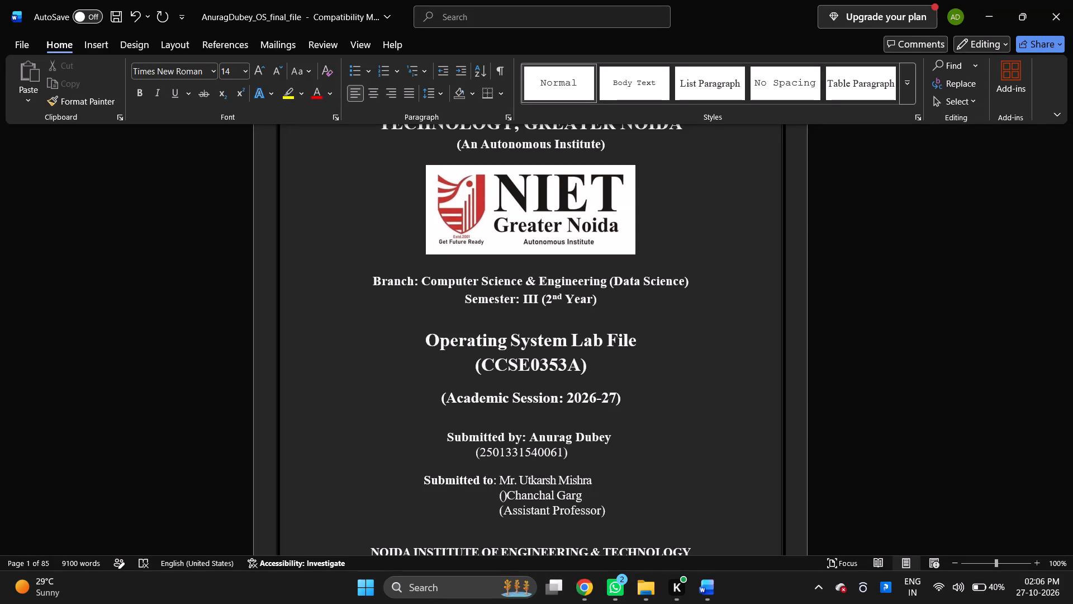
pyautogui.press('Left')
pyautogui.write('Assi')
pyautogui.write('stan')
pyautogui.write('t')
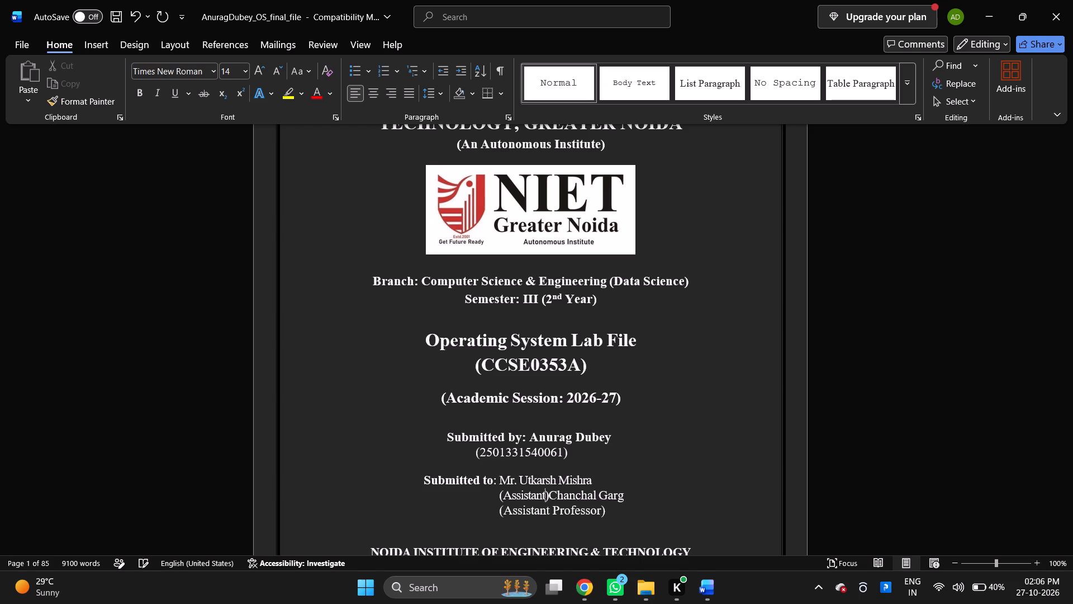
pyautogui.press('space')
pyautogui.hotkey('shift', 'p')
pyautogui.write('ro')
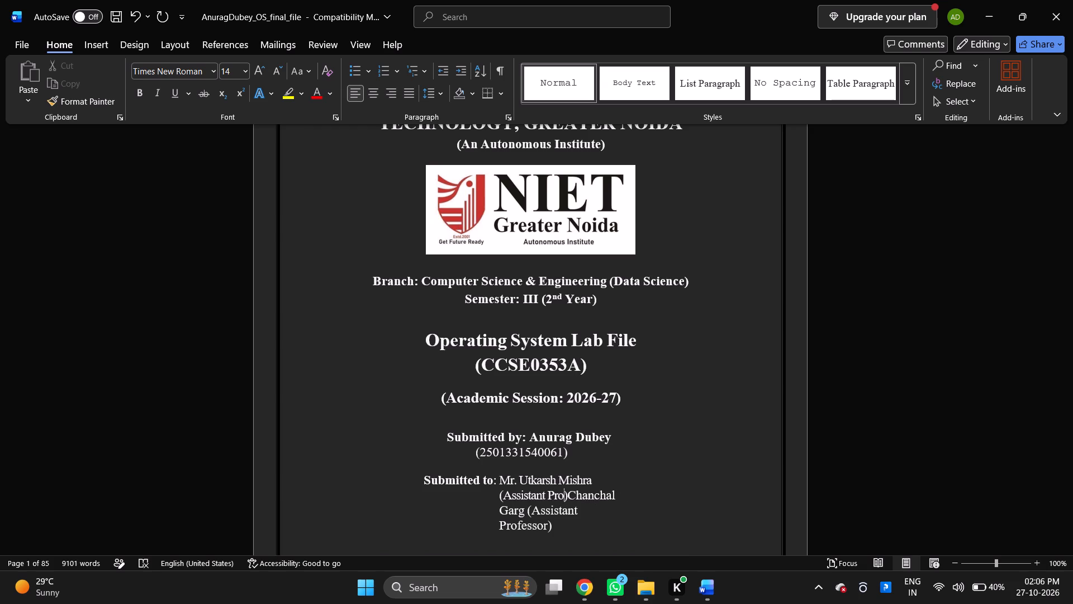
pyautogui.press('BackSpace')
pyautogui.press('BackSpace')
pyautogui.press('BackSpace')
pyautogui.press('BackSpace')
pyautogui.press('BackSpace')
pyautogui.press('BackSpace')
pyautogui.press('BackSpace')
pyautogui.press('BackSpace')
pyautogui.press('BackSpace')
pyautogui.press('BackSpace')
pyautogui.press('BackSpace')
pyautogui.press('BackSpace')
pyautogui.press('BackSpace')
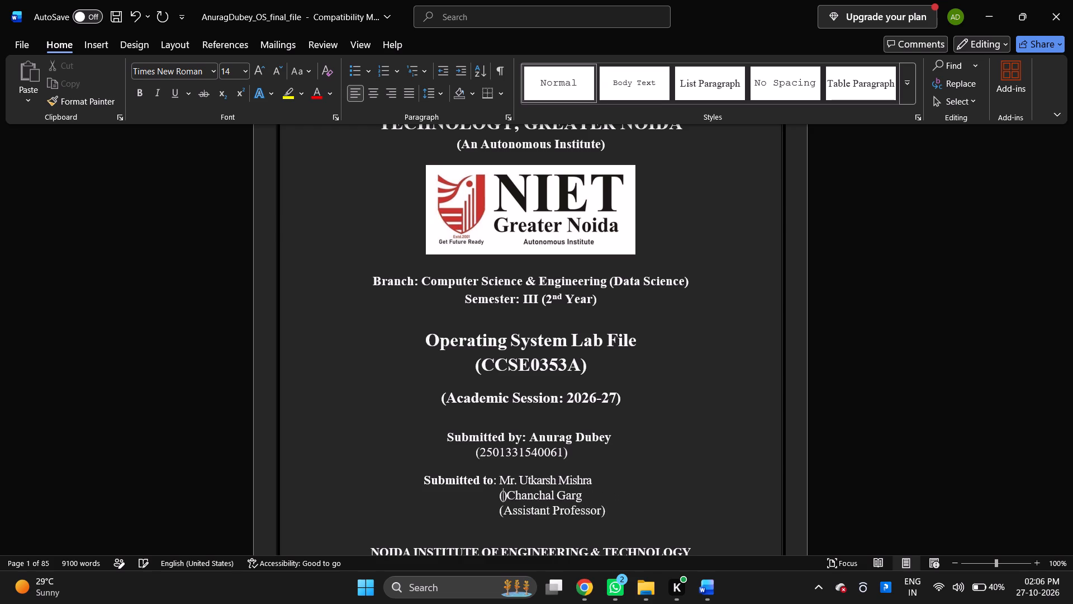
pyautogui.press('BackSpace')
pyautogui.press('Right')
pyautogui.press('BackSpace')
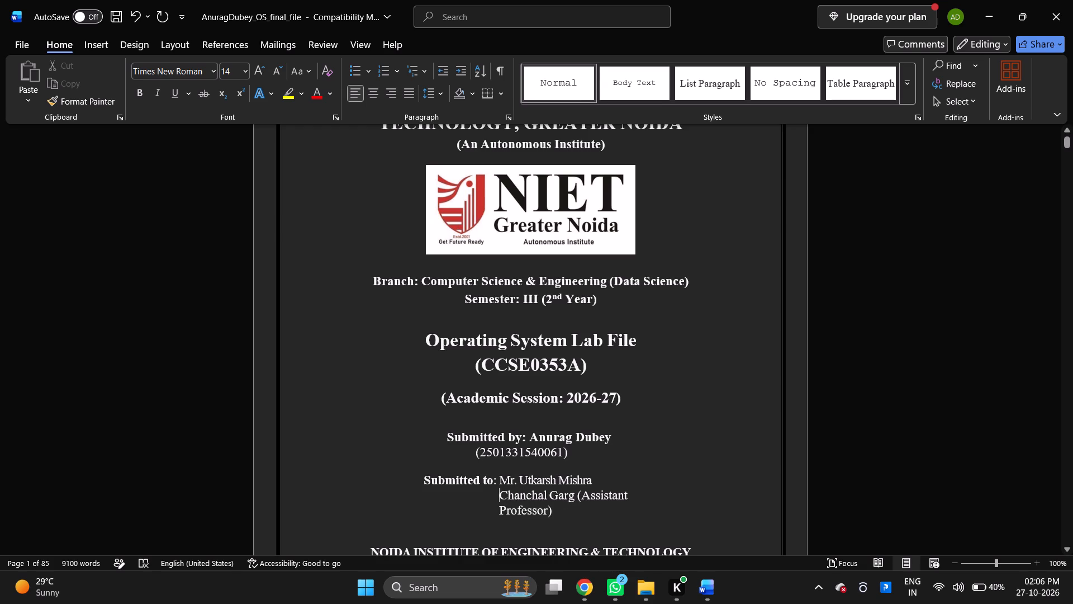
# Copy "(Assistant Professor)" from the second teacher's entry and paste it after the first teacher's name under Submitted to.
pyautogui.moveTo(577, 493); pyautogui.dragTo(573, 510)
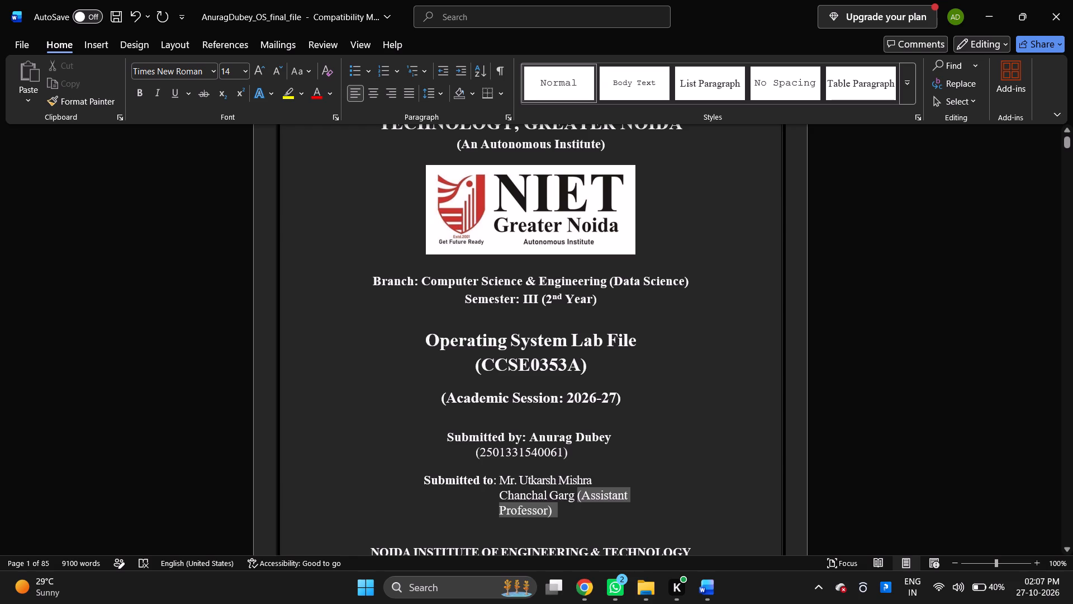
pyautogui.moveTo(573, 510); pyautogui.dragTo(573, 511)
pyautogui.hotkey('ctrl', 'c')
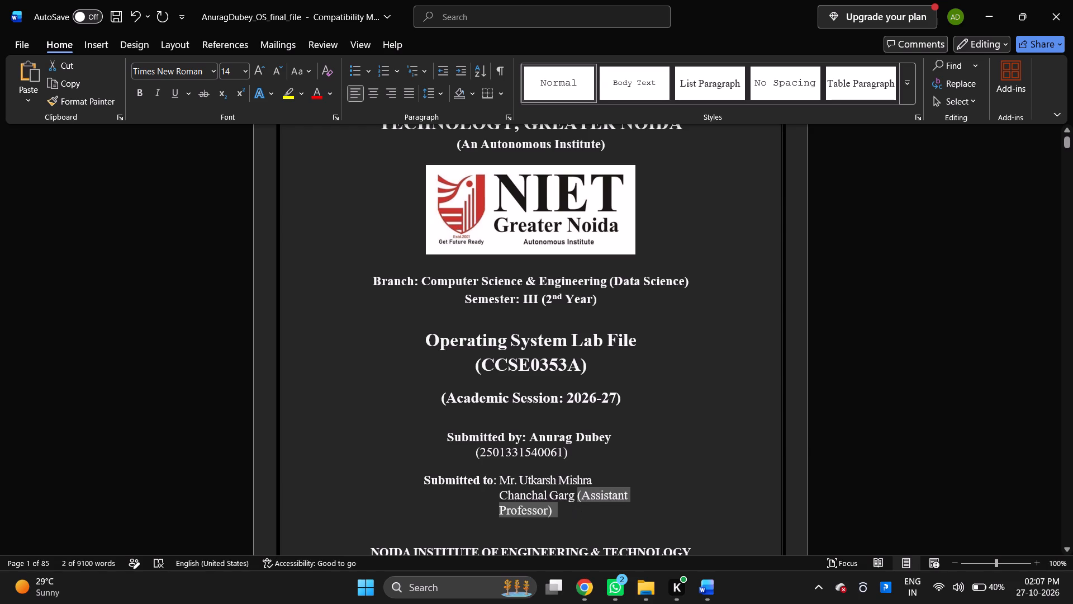
pyautogui.click(605, 471)
pyautogui.hotkey('ctrl', 'v')
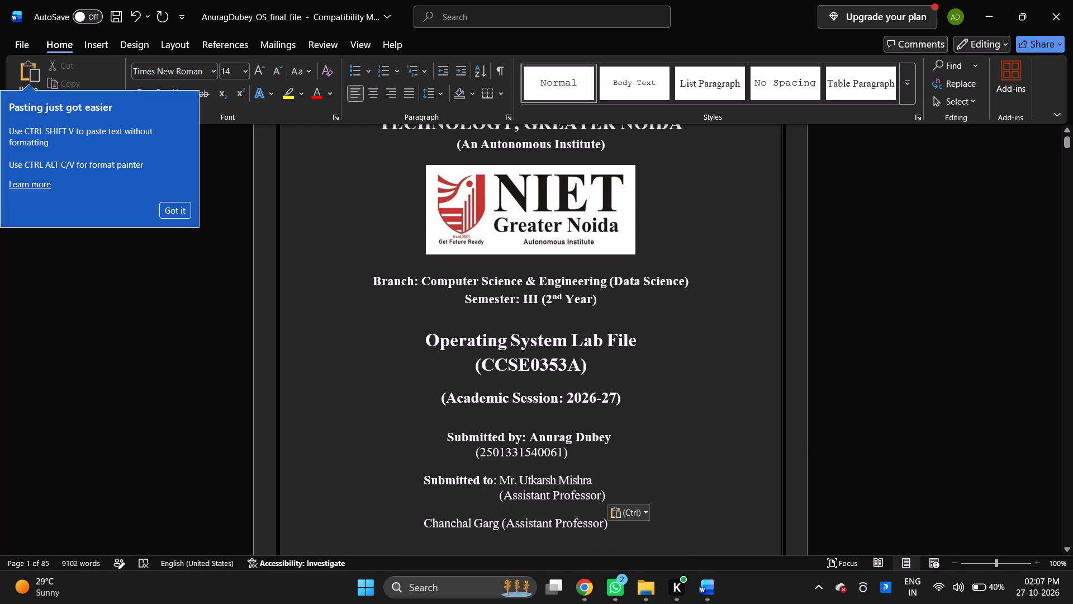
# Indent the second teacher's entry to line up approximately under the first teacher's entry.
pyautogui.click(421, 520)
pyautogui.press('Tab')
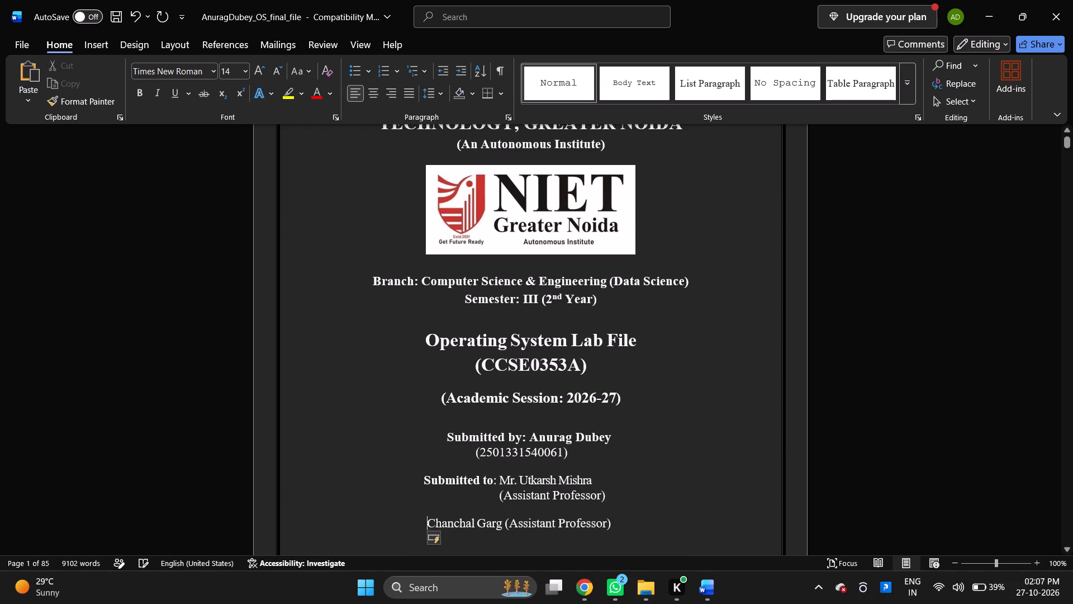
pyautogui.press('Tab')
pyautogui.press('Tab')
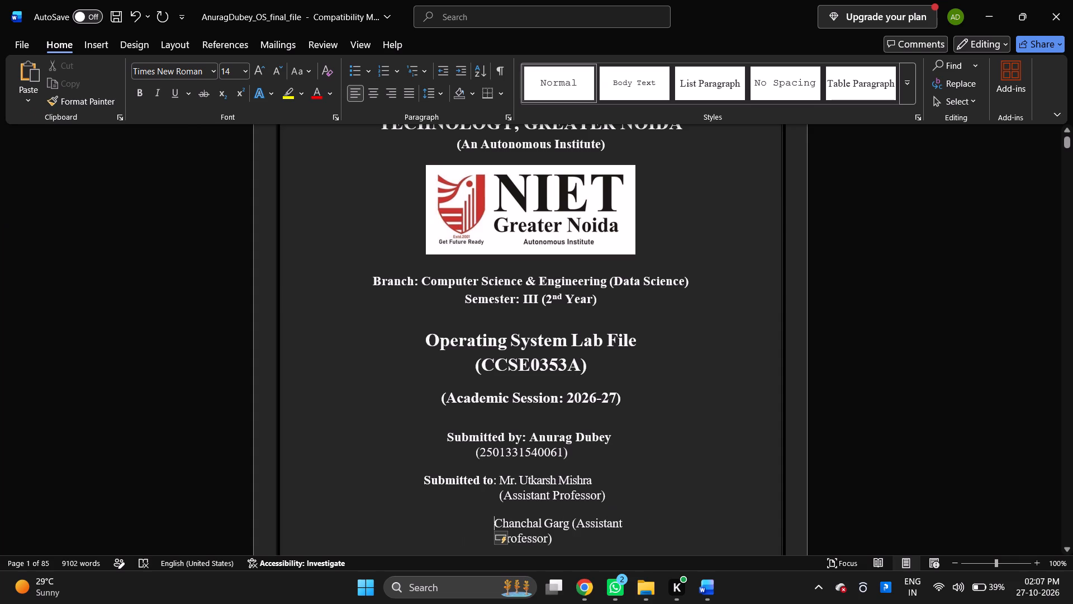
pyautogui.press('space')
# Add ",CSE-DS" after "Assistant Professor" inside the parentheses of the first teacher's entry.
pyautogui.scroll(-1, 421, 520)
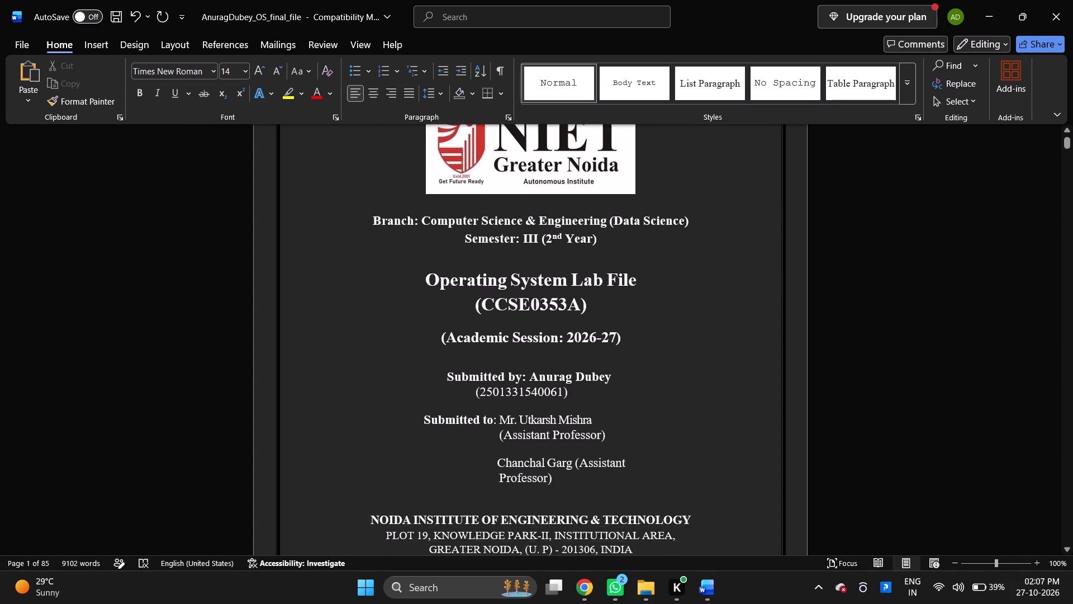
pyautogui.scroll(-1, 421, 520)
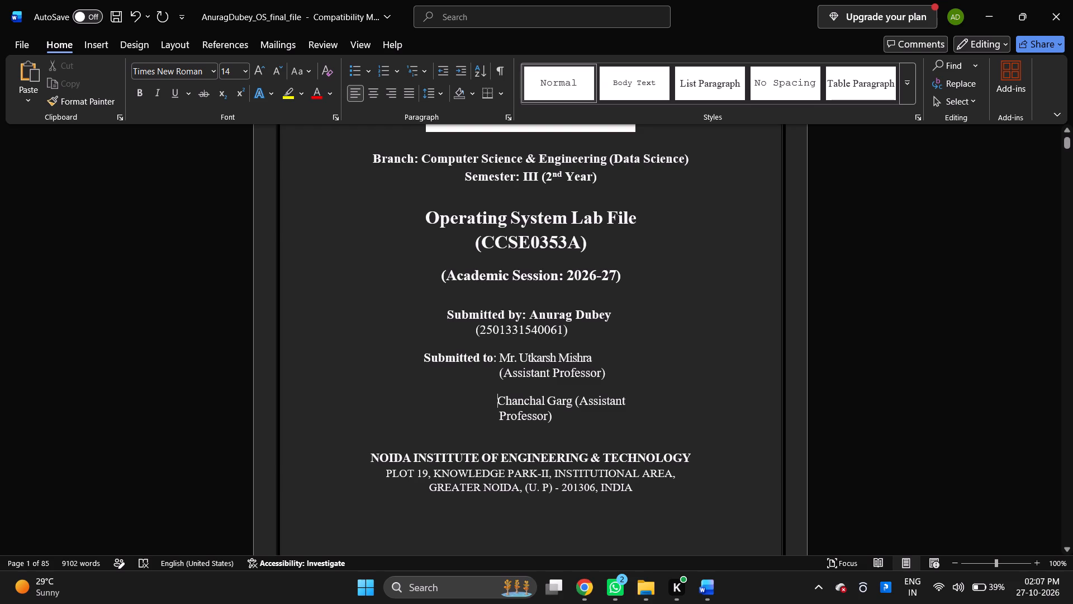
pyautogui.click(599, 373)
pyautogui.press('Right')
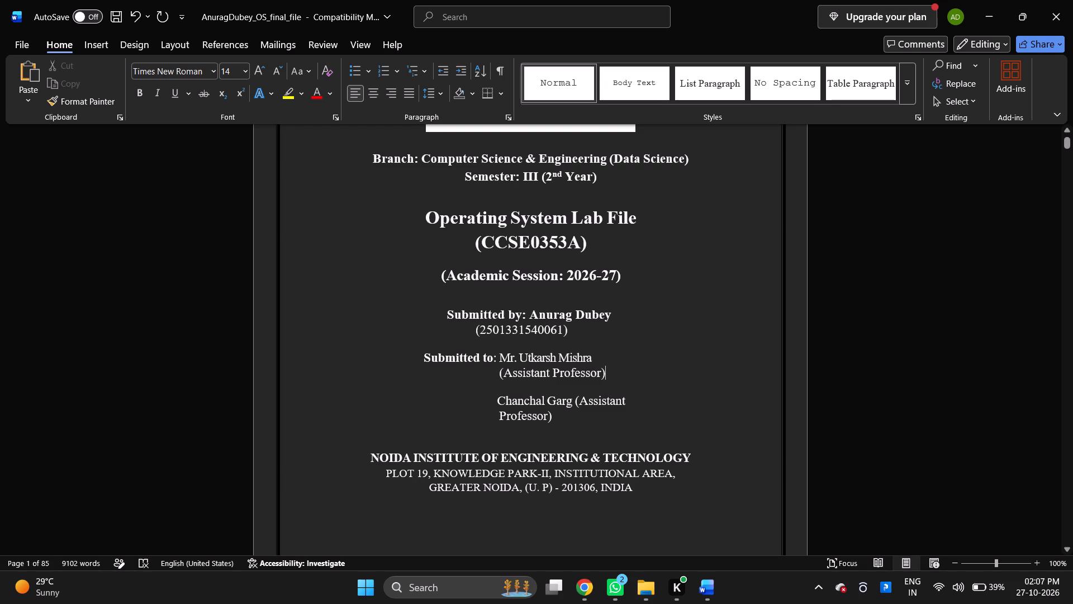
pyautogui.press(',')
pyautogui.press('BackSpace')
pyautogui.press('Left')
pyautogui.press(',')
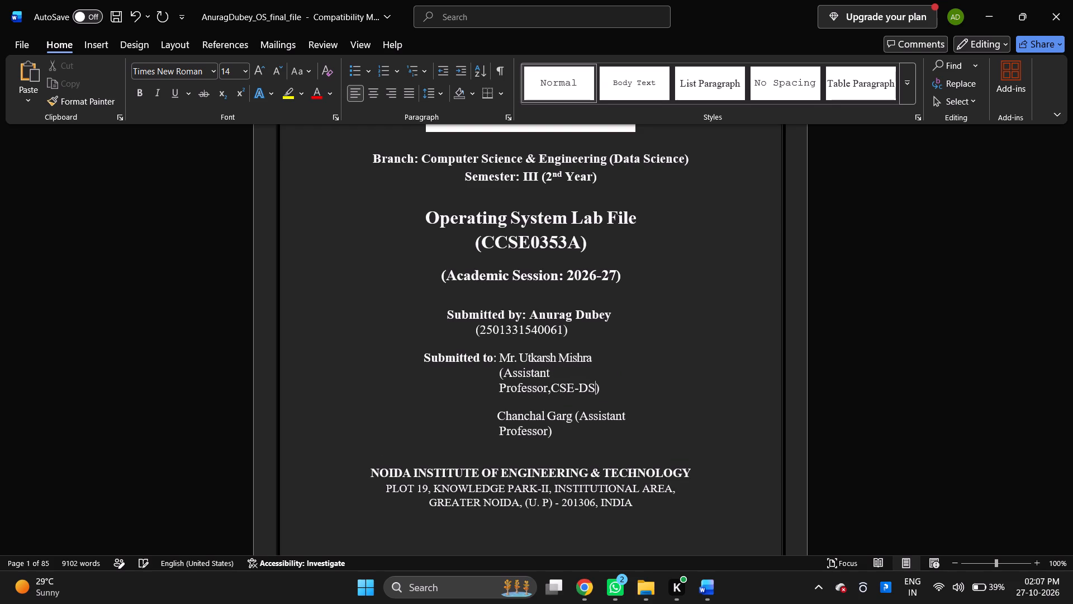
# Add ",CSE-DS" after "Professor" inside the parentheses of the second teacher's entry.
pyautogui.click(547, 432)
pyautogui.write(',CSE')
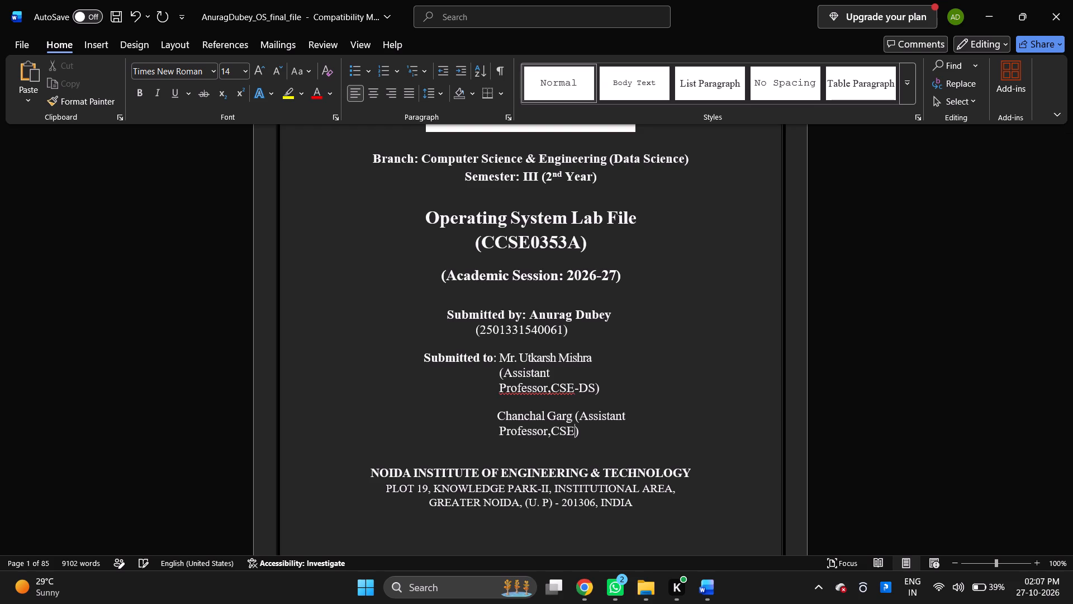
pyautogui.write('-DS')
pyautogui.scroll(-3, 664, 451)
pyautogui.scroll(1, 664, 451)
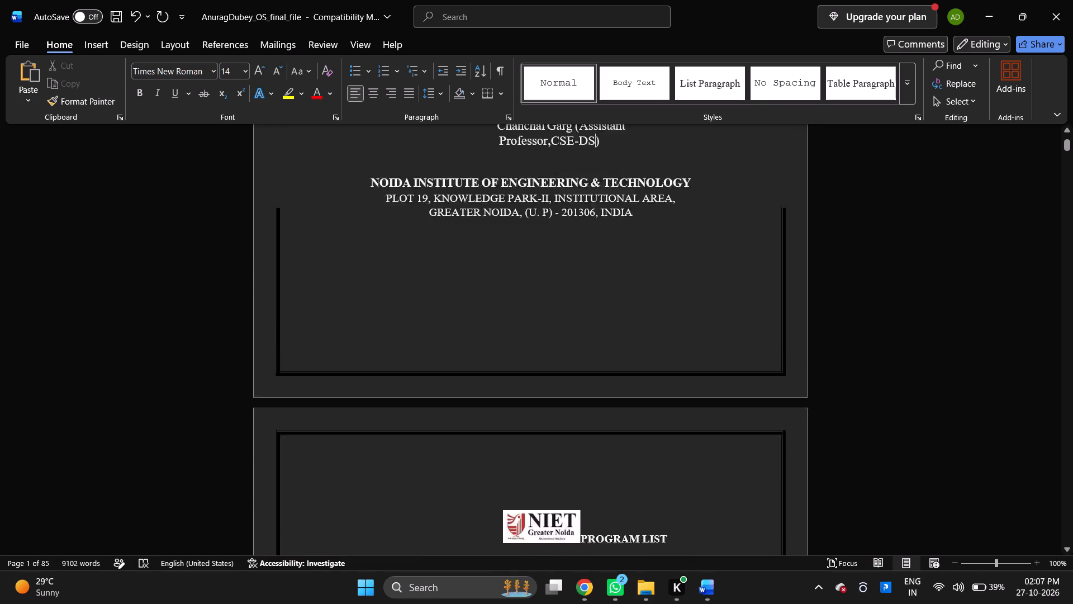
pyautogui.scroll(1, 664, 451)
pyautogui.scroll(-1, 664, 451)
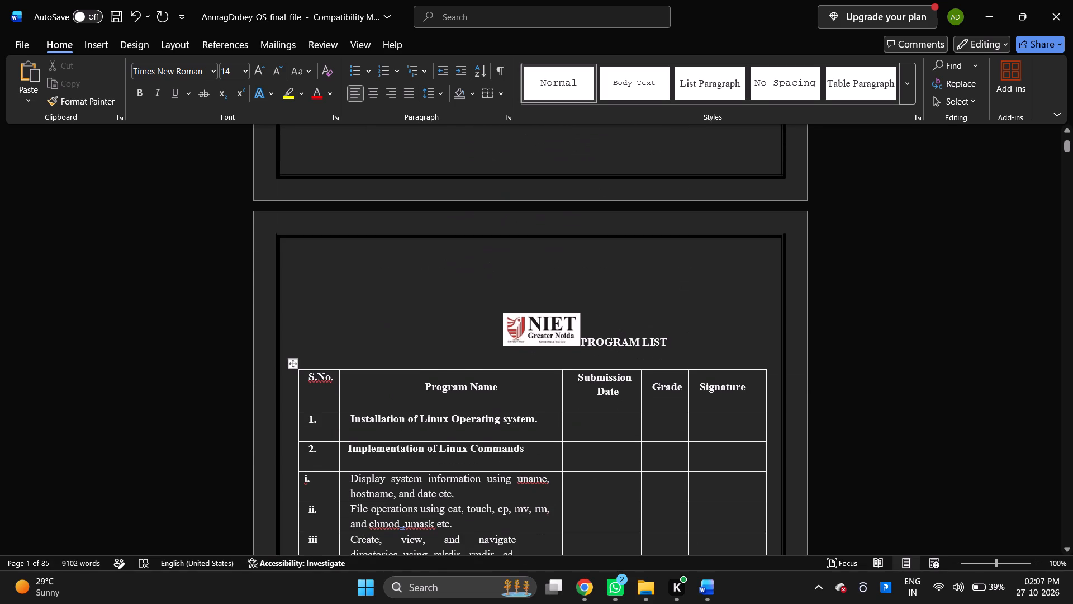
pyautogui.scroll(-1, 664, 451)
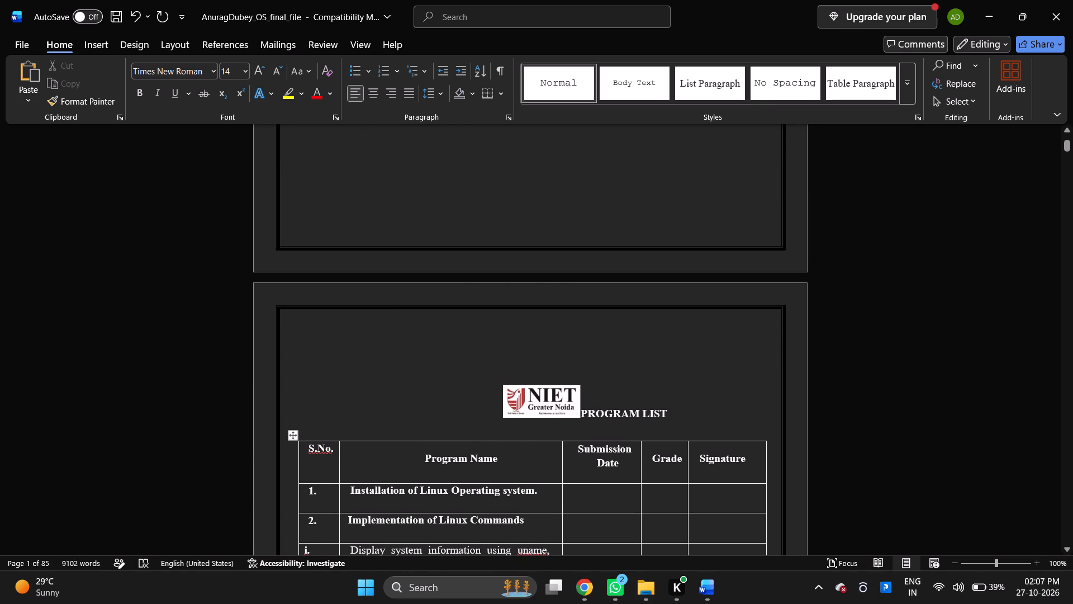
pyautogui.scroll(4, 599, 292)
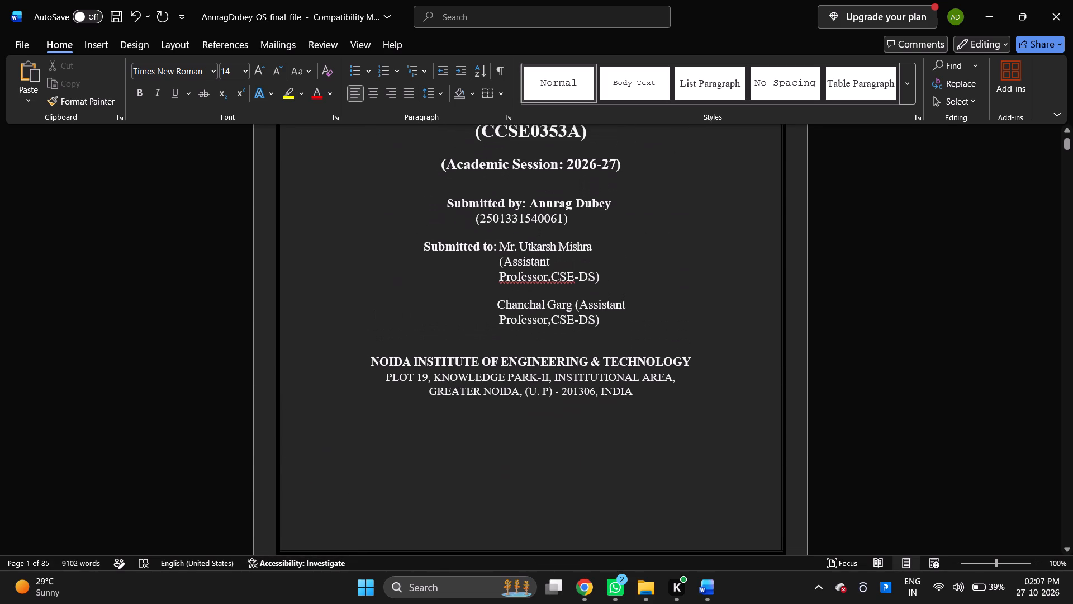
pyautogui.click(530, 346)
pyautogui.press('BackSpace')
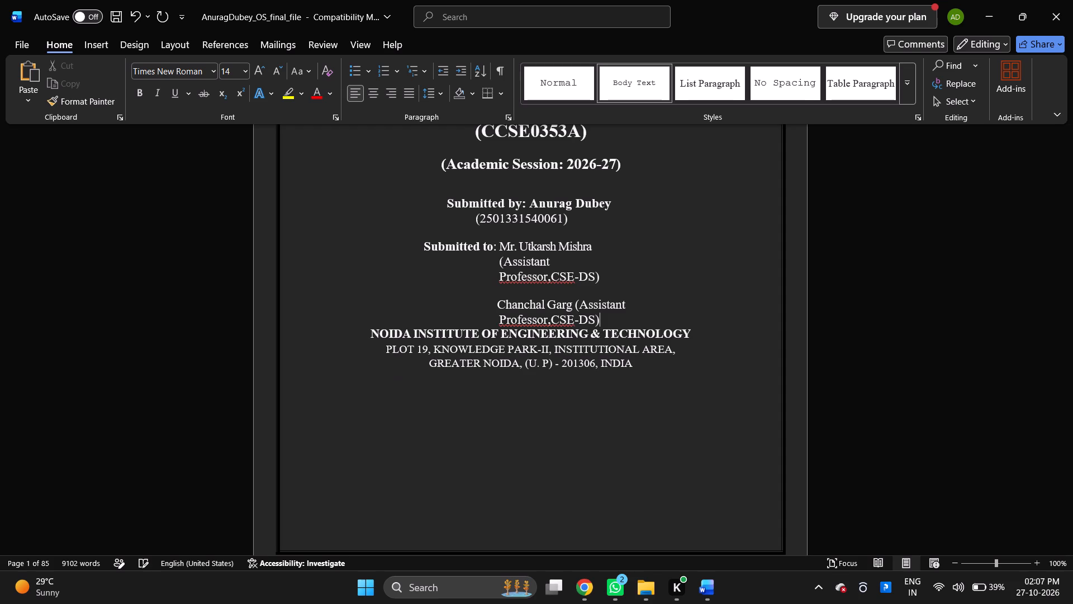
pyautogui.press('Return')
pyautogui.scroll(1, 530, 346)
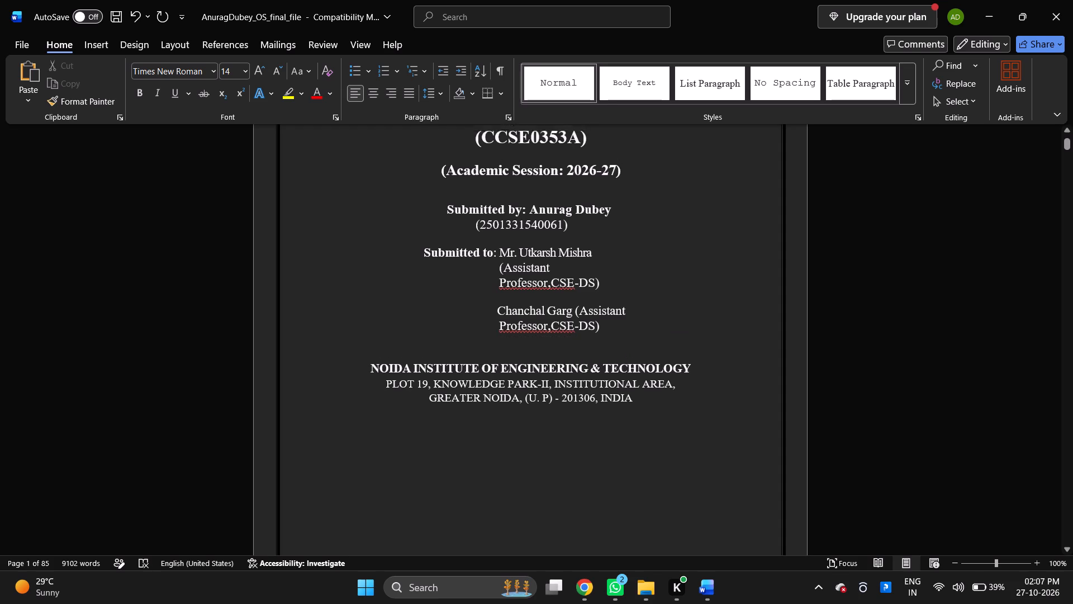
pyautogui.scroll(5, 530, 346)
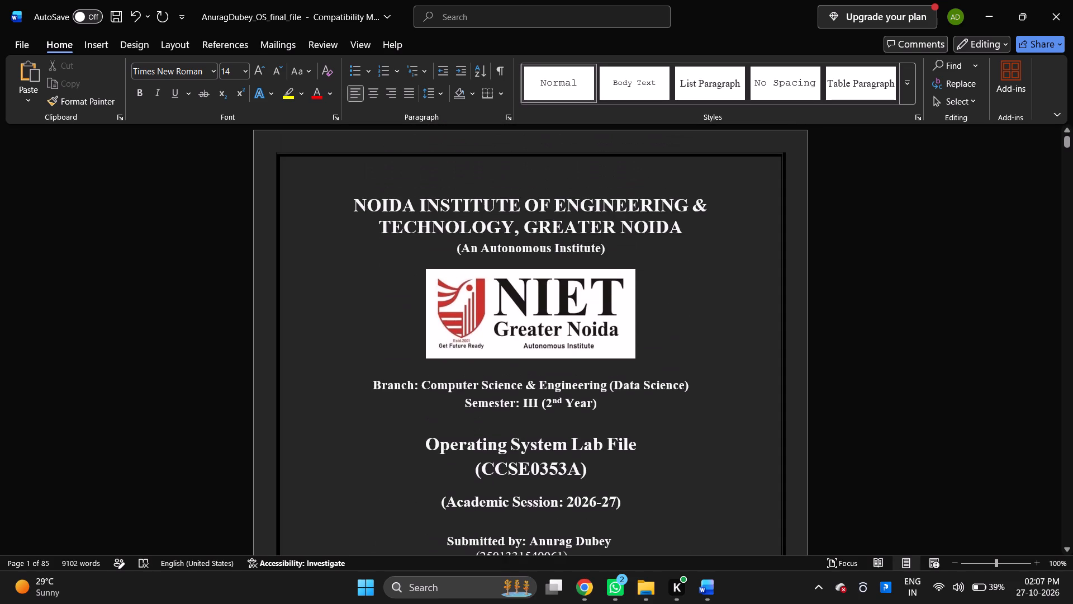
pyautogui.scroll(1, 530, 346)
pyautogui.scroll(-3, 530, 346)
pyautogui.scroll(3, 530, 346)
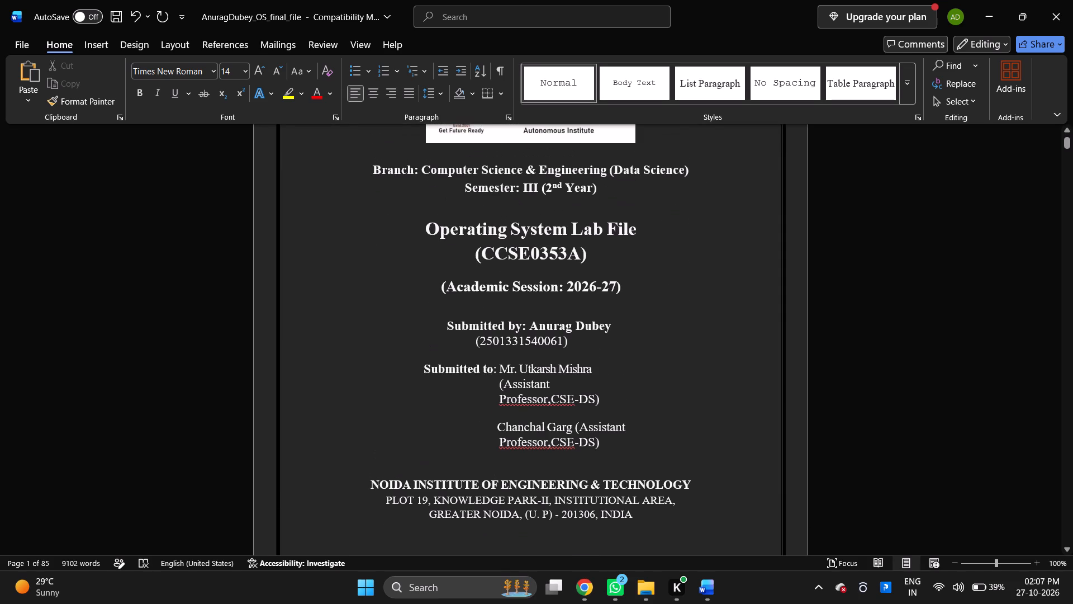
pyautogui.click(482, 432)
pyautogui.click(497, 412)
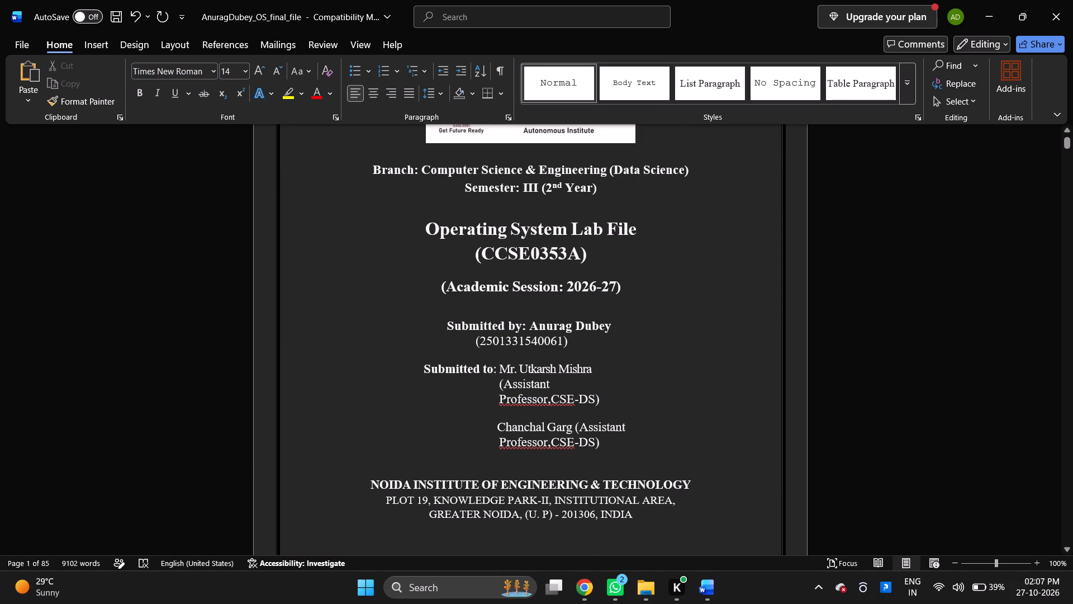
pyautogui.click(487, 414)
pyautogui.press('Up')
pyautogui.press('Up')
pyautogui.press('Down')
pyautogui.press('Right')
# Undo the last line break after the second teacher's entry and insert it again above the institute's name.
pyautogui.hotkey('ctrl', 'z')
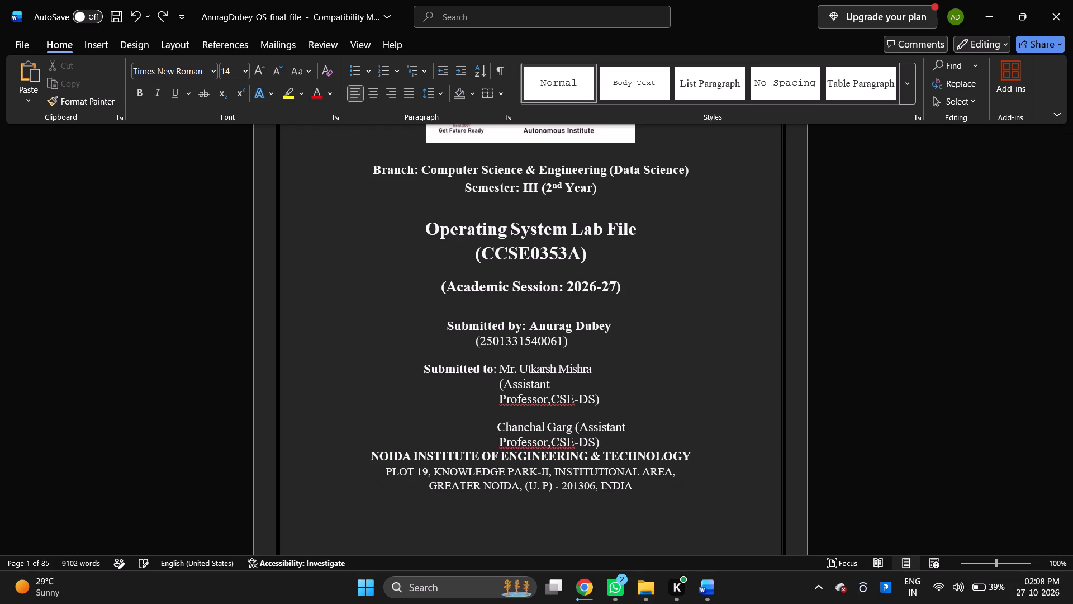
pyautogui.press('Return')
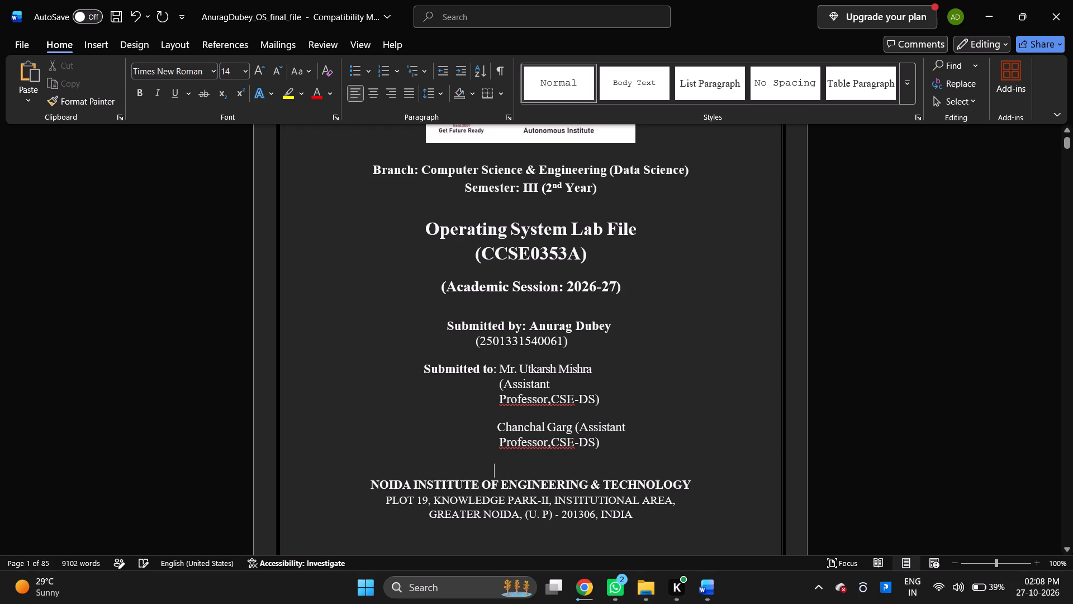
# Shift the student's roll number along its line so it lines up under the student's name in the Submitted by block.
pyautogui.click(611, 400)
pyautogui.click(578, 413)
pyautogui.click(473, 339)
pyautogui.press('space')
pyautogui.press('space')
pyautogui.press('space')
pyautogui.press('space')
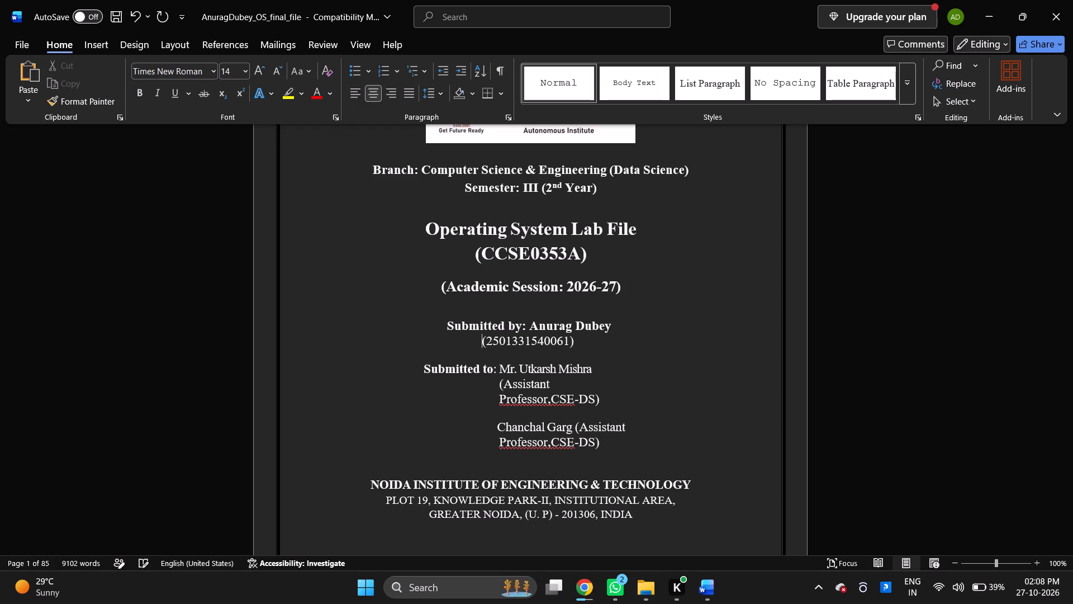
pyautogui.press('space')
pyautogui.press('space')
pyautogui.press('space')
pyautogui.press('space')
pyautogui.press('space')
pyautogui.press('space')
pyautogui.press('space')
pyautogui.press('space')
pyautogui.press('space')
pyautogui.press('space')
pyautogui.press('space')
pyautogui.press('space')
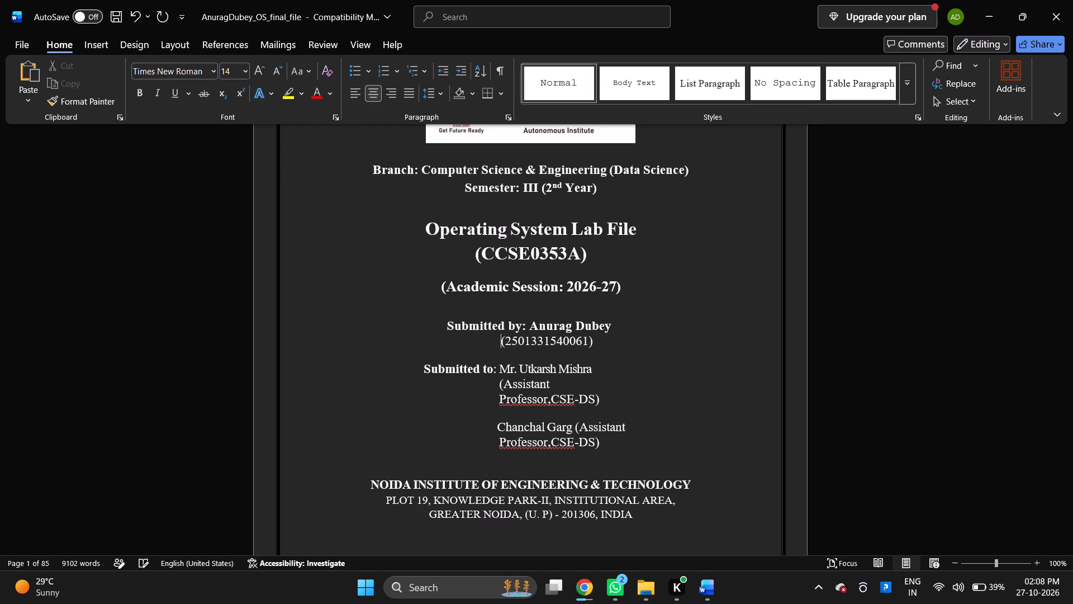
pyautogui.press('space')
pyautogui.press('space')
pyautogui.press('space')
pyautogui.press('space')
pyautogui.press('space')
pyautogui.press('space')
pyautogui.press('space')
pyautogui.press('space')
pyautogui.press('space')
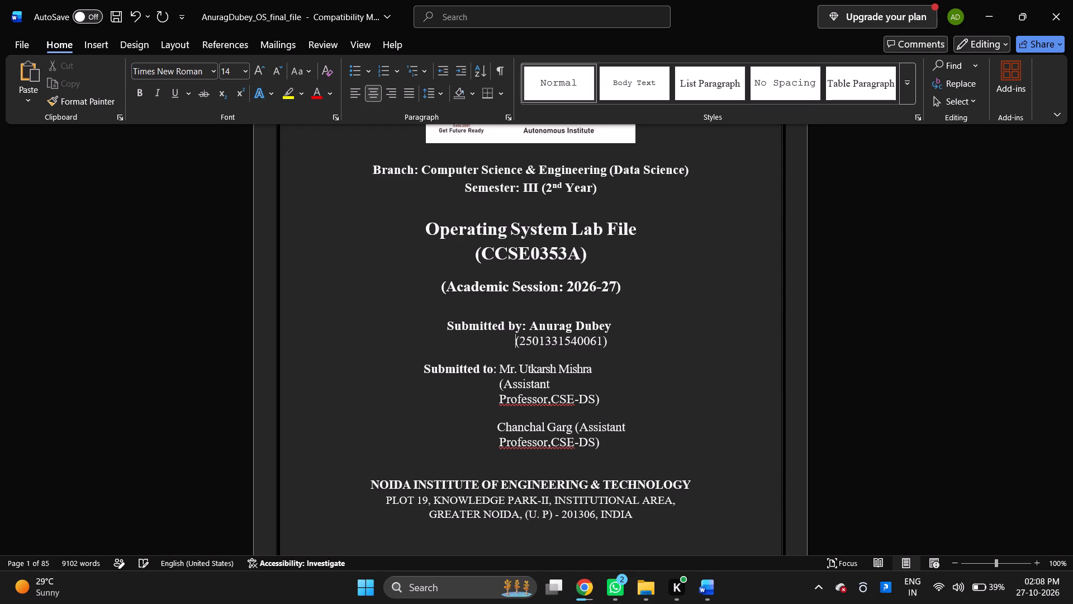
pyautogui.press('space')
pyautogui.press('space')
pyautogui.press('space')
pyautogui.press('space')
pyautogui.press('space')
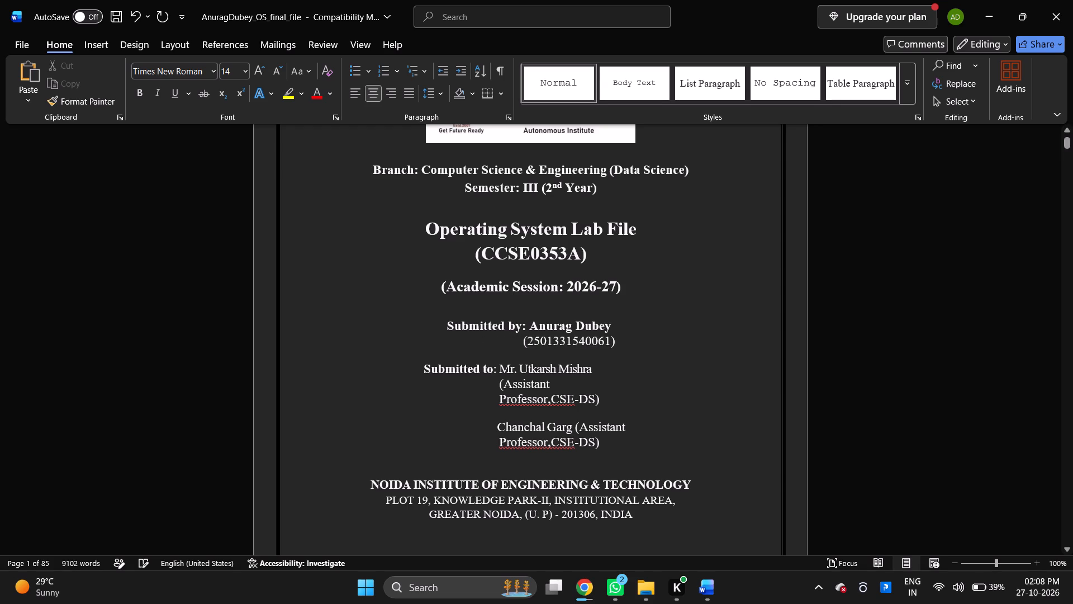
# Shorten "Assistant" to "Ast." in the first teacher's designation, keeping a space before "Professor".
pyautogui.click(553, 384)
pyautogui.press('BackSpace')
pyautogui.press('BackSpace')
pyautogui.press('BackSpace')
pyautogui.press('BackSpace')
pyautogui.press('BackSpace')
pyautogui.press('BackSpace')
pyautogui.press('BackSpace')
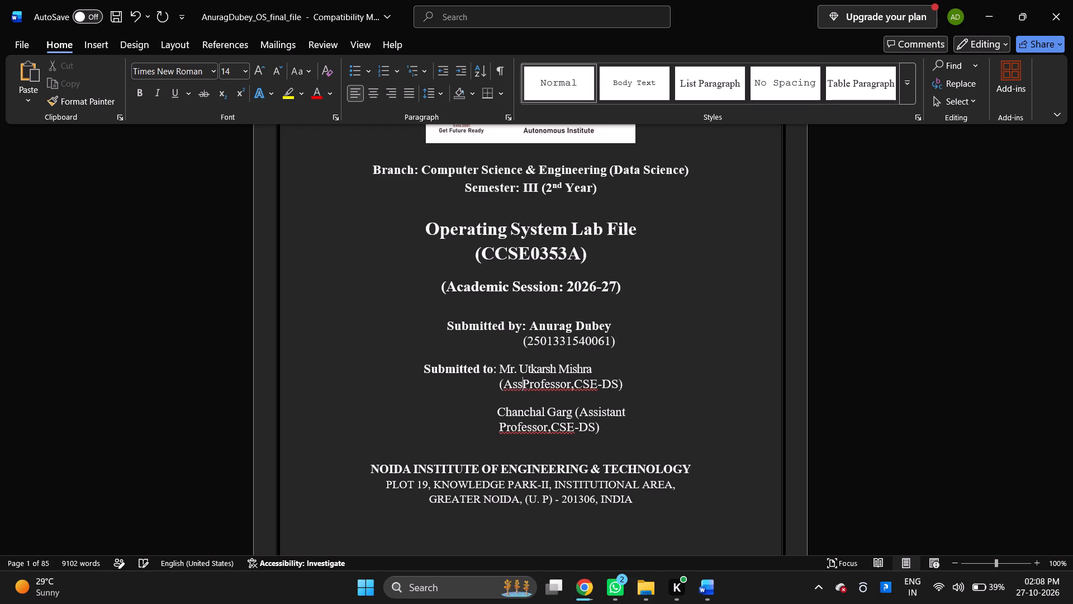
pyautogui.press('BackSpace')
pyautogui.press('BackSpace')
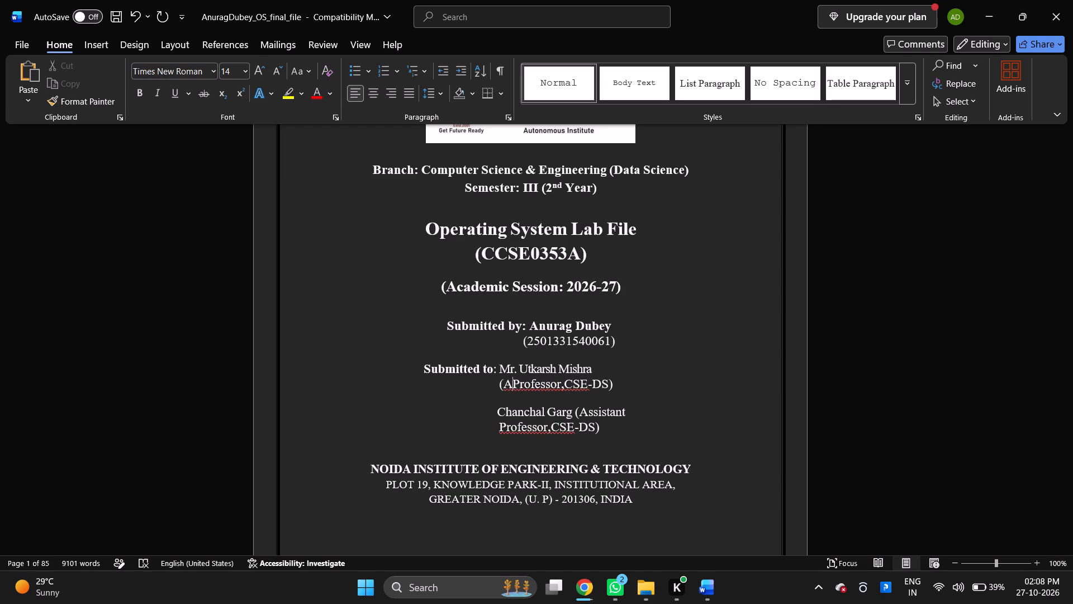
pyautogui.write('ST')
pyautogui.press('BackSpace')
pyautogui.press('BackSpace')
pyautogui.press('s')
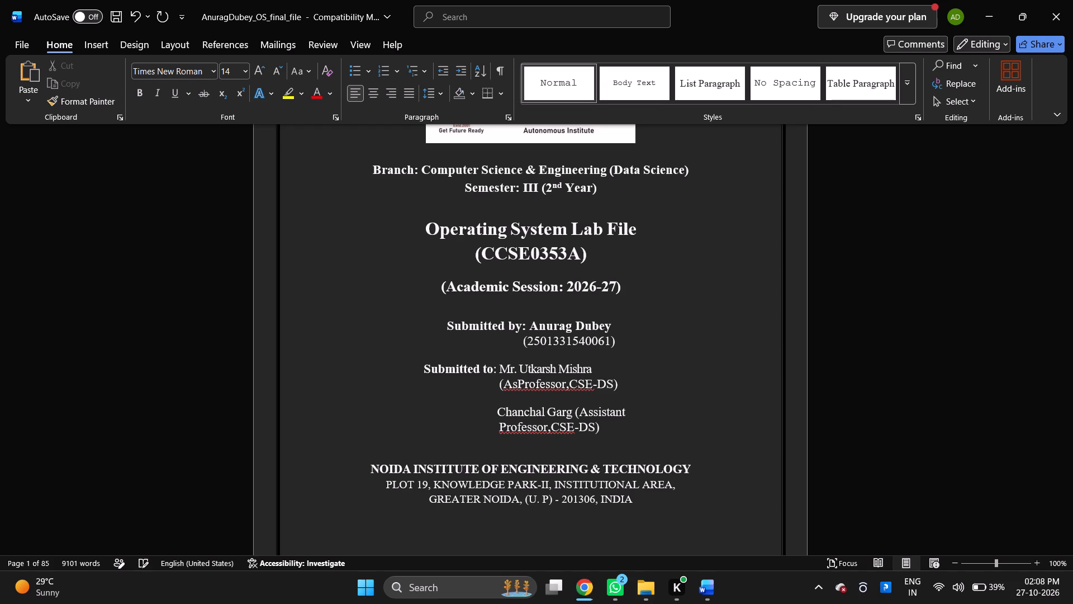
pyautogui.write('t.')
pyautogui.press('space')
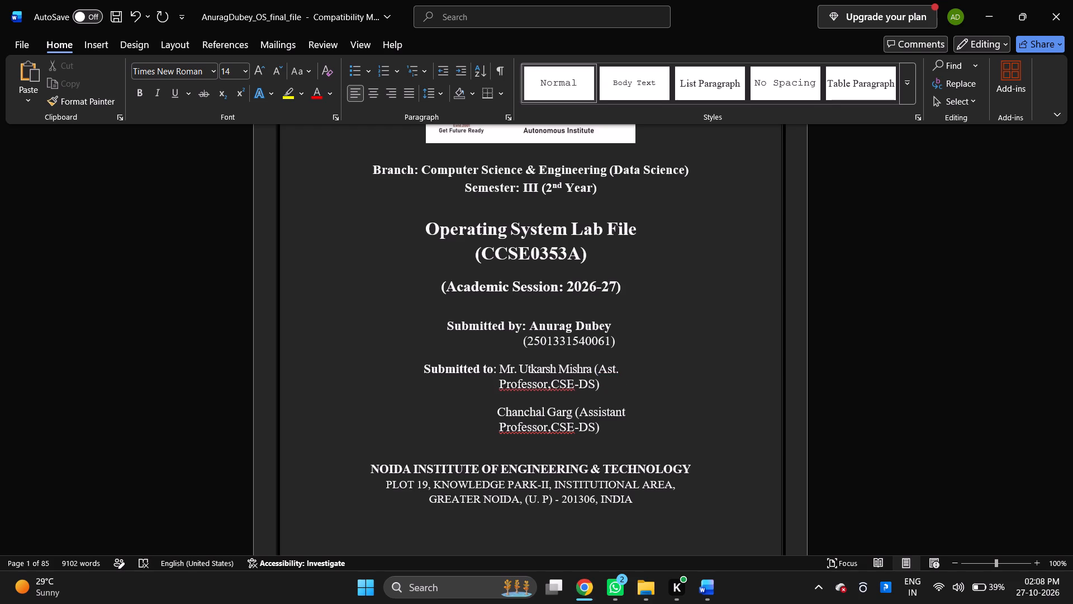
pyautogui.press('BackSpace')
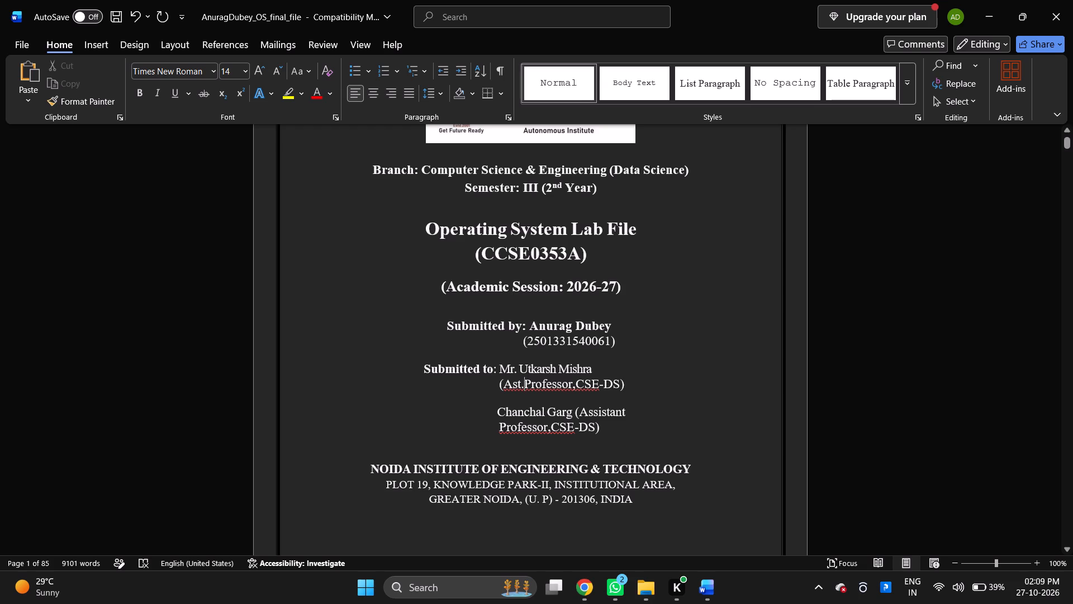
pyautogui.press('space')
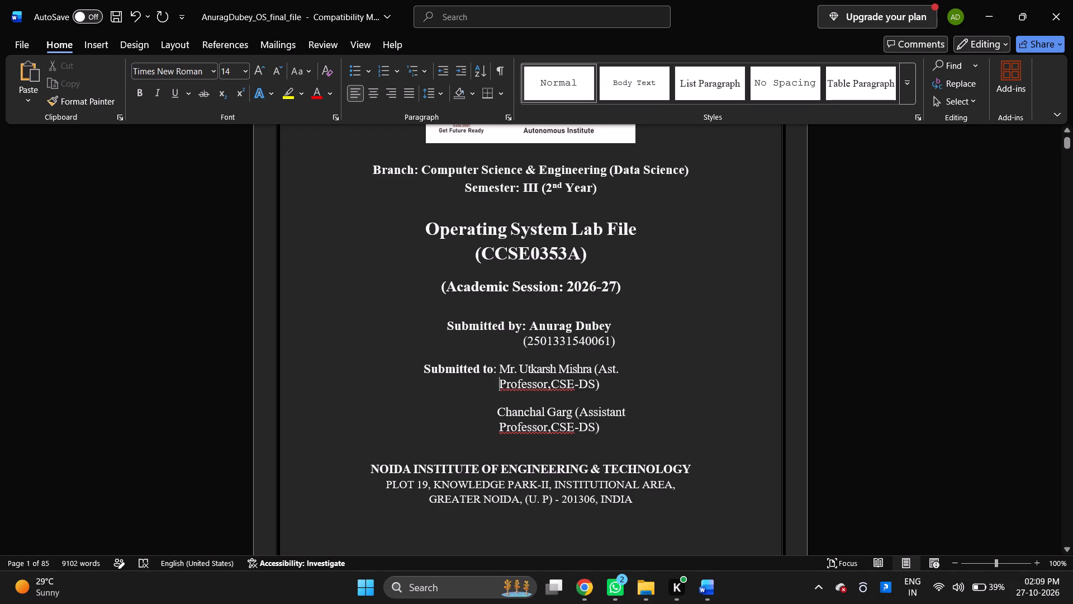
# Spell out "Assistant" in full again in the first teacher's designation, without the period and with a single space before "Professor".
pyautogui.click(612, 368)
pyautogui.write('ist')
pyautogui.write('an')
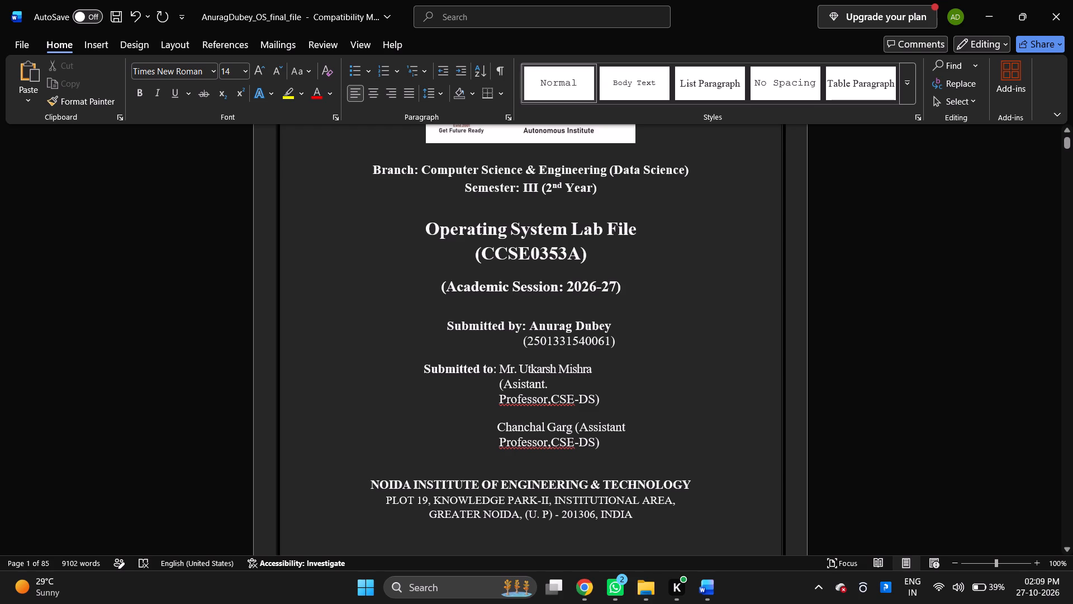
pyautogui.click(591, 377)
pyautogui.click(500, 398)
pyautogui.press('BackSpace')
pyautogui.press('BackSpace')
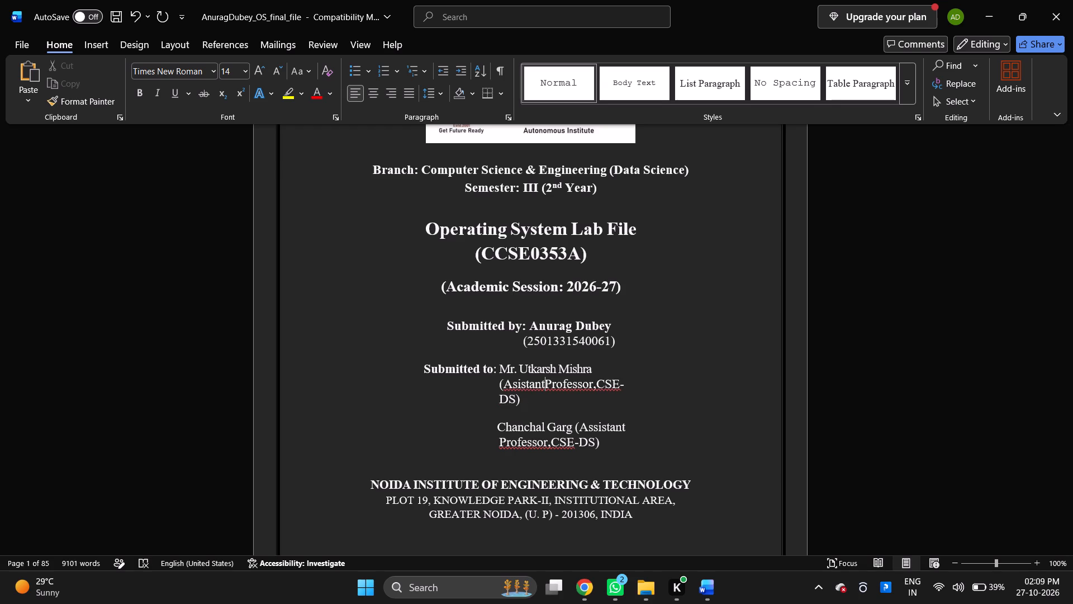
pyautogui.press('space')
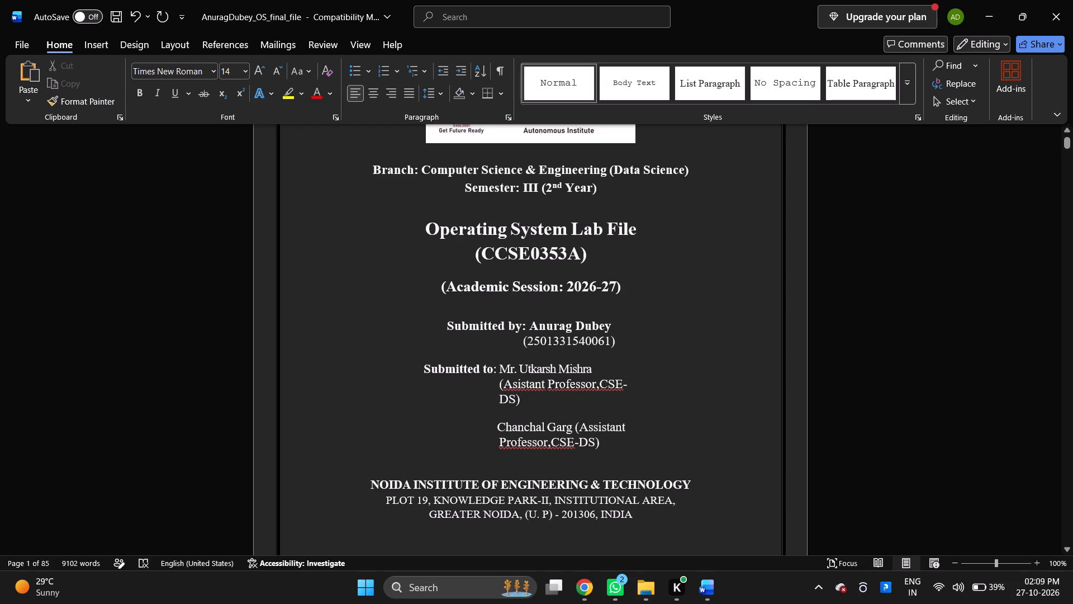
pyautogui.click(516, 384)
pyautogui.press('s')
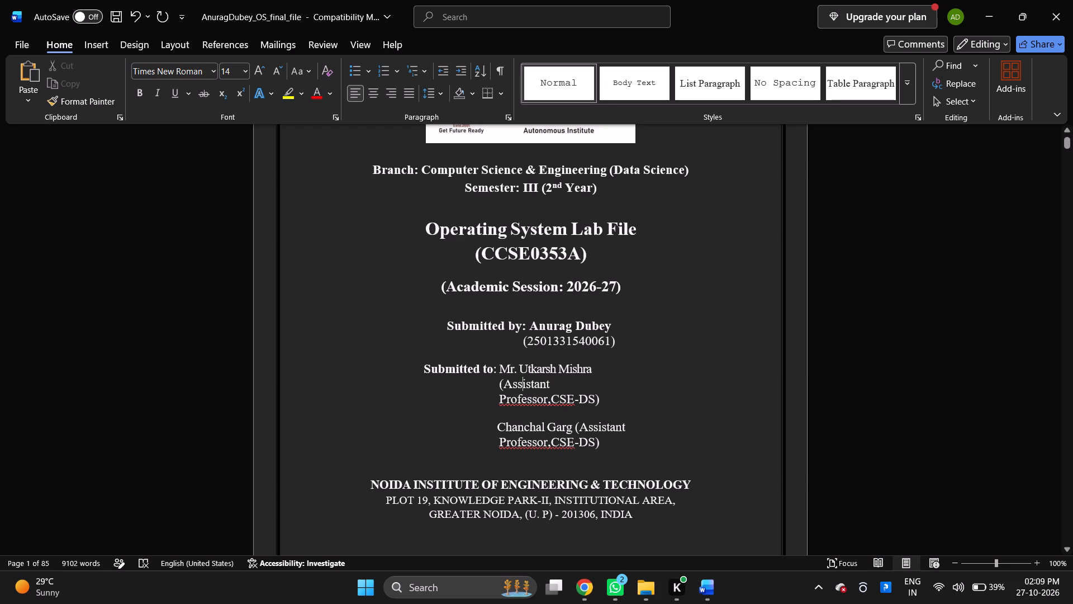
# Remove the indents from the Submitted to paragraph with the first teacher's entry and centre the paragraph.
pyautogui.click(426, 367)
pyautogui.press('BackSpace')
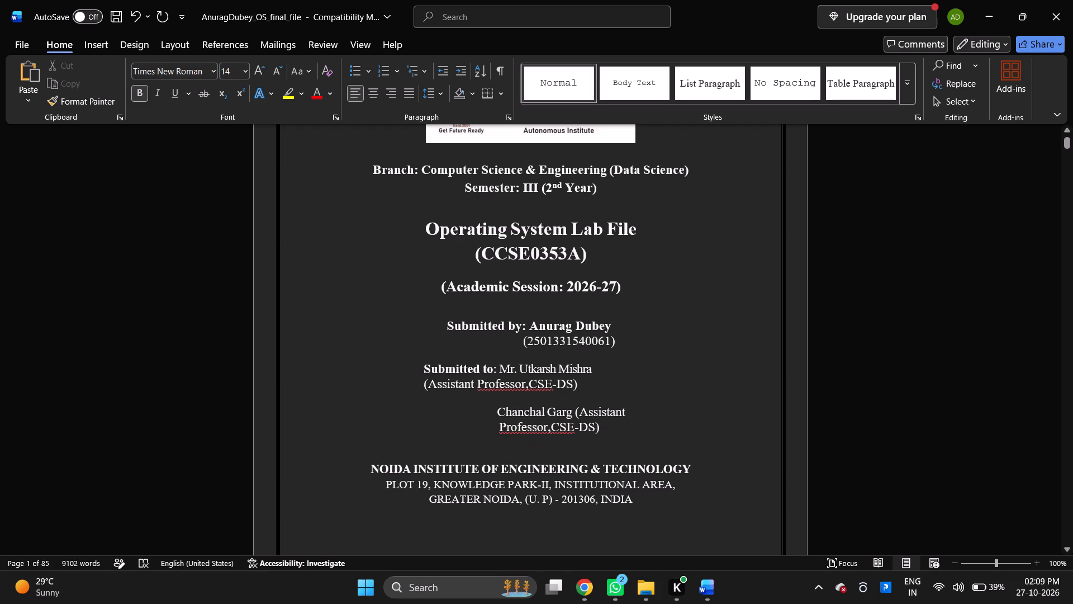
pyautogui.press('BackSpace')
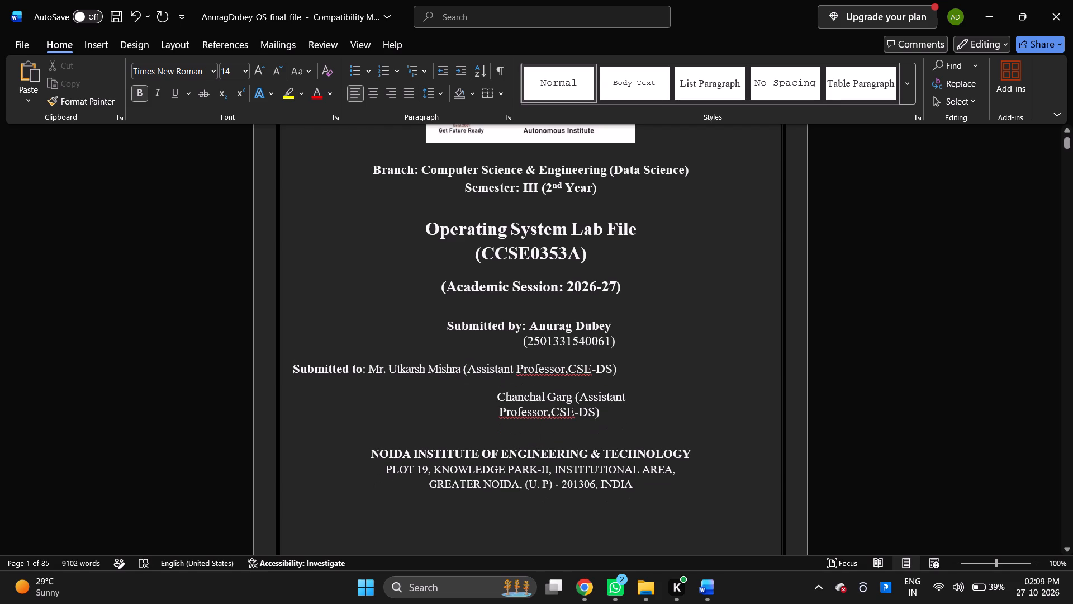
pyautogui.click(377, 96)
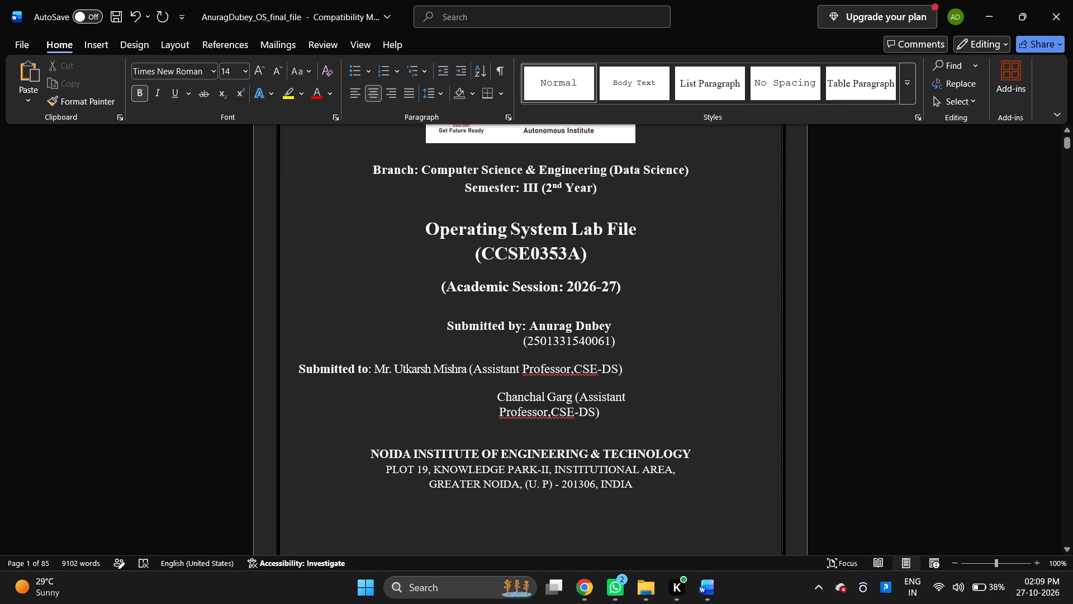
# Copy the "Submitted to" label onto a new line directly below the roll number and add a colon after it.
pyautogui.moveTo(367, 370); pyautogui.dragTo(302, 370)
pyautogui.hotkey('ctrl', 'c')
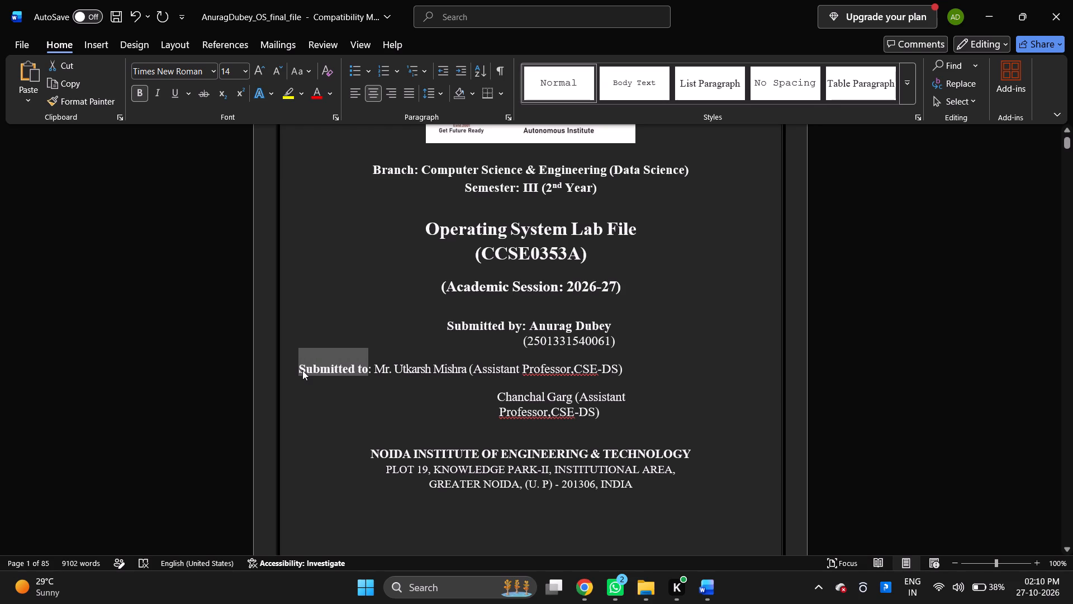
pyautogui.click(549, 354)
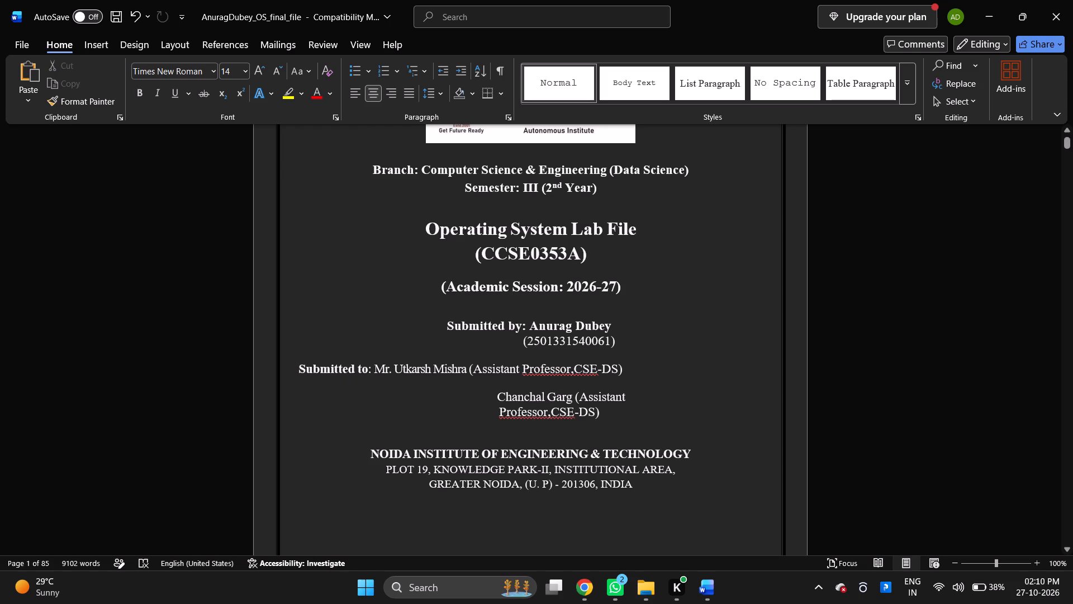
pyautogui.press('Up')
pyautogui.press('Right')
pyautogui.press('Right')
pyautogui.press('Right')
pyautogui.press('Right')
pyautogui.press('Right')
pyautogui.press('Right')
pyautogui.press('Right')
pyautogui.press('Right')
pyautogui.press('Right')
pyautogui.press('Right')
pyautogui.press('Return')
pyautogui.hotkey('ctrl', 'v')
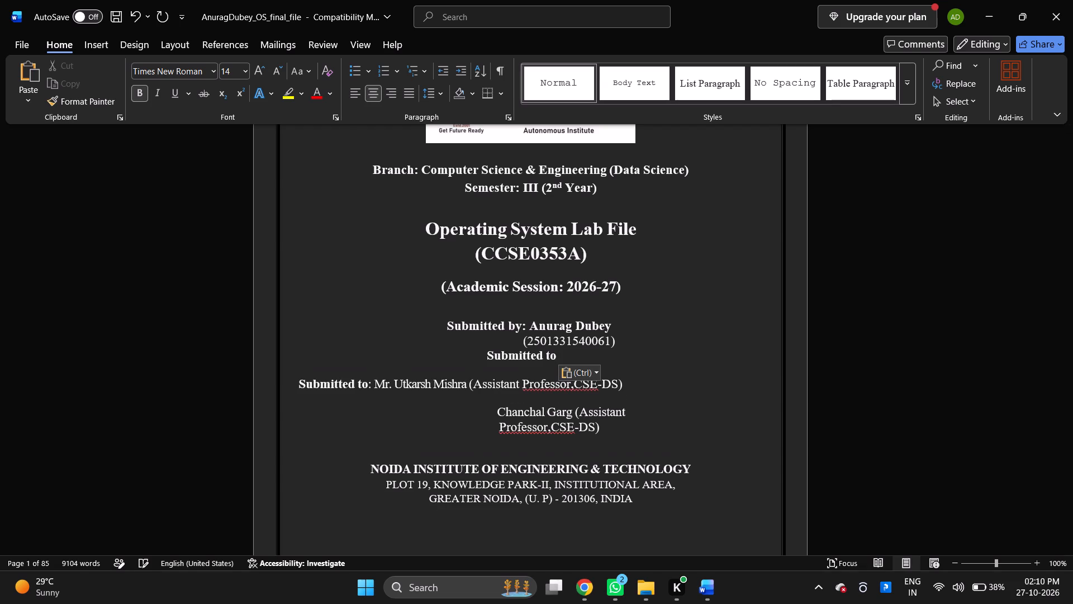
pyautogui.hotkey('shift', ':')
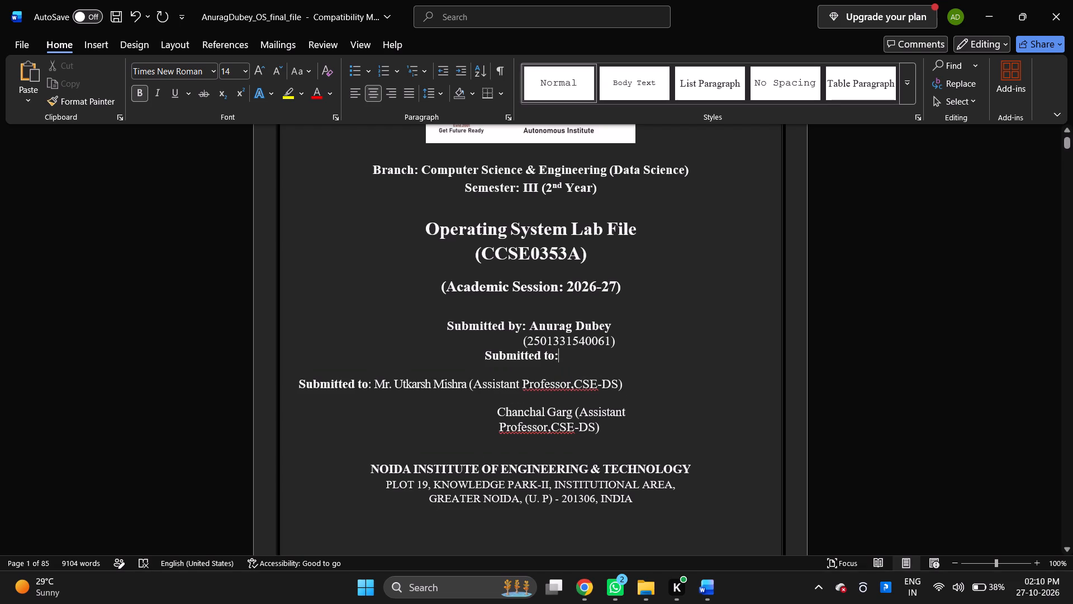
# Delete the original "Submitted to:" label in front of the first teacher's name.
pyautogui.moveTo(374, 385); pyautogui.dragTo(317, 384)
pyautogui.press('BackSpace')
# Indent the first teacher's name and the designation line below it so both sit beneath the new "Submitted to:" heading.
pyautogui.press('Tab')
pyautogui.press('Tab')
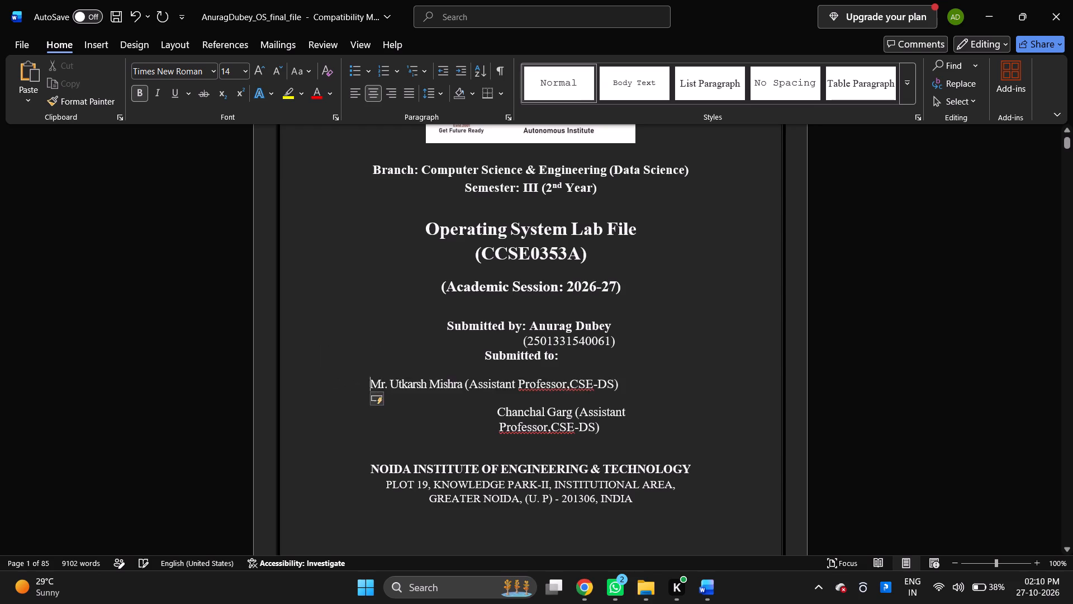
pyautogui.press('Tab')
pyautogui.press('Tab')
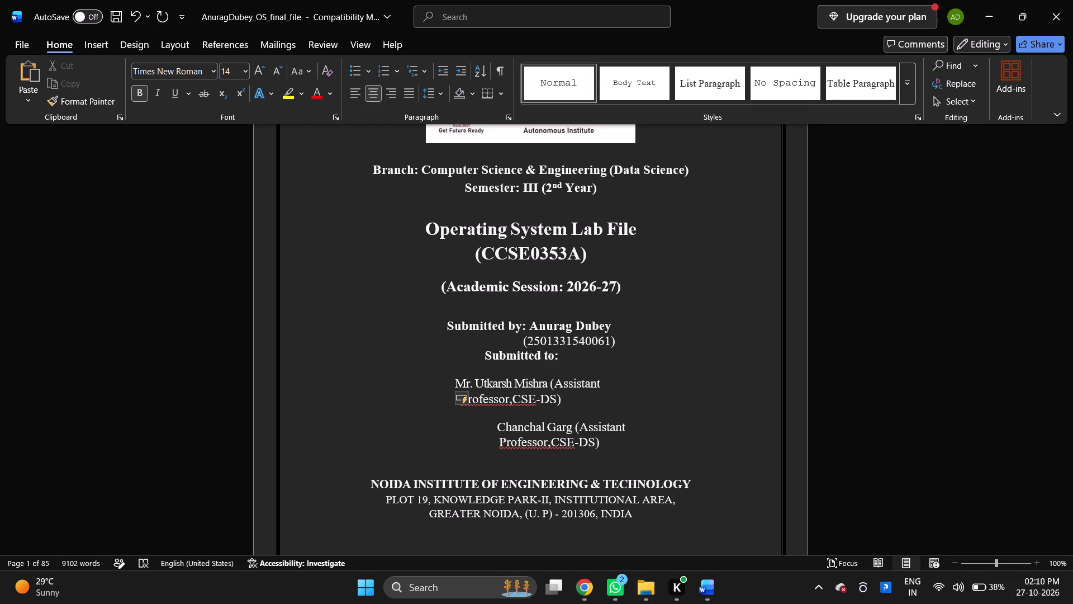
pyautogui.press('Tab')
pyautogui.press('Tab')
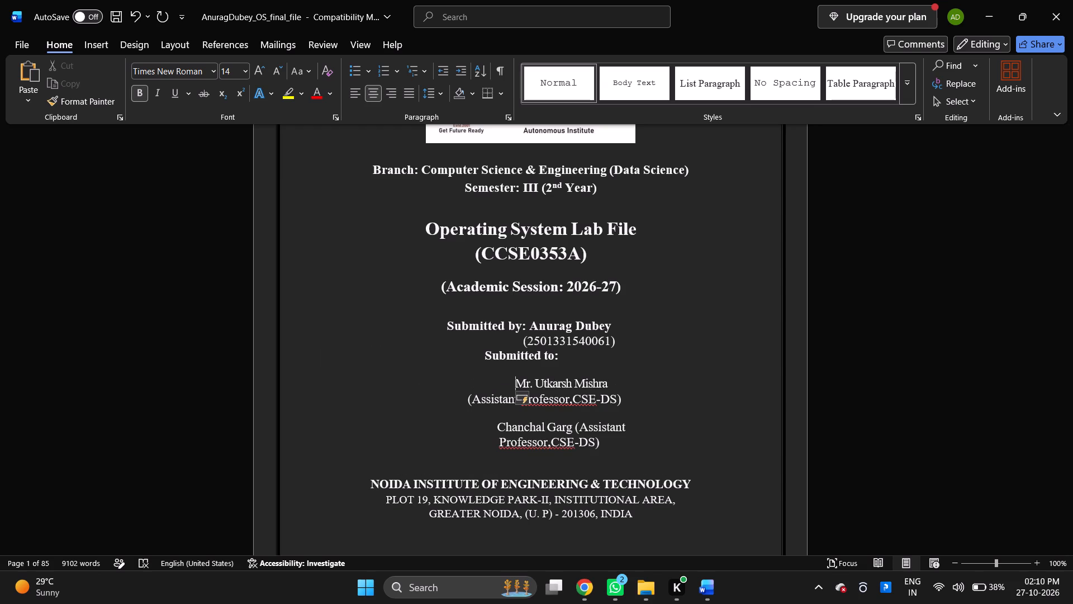
pyautogui.click(463, 401)
pyautogui.press('Tab')
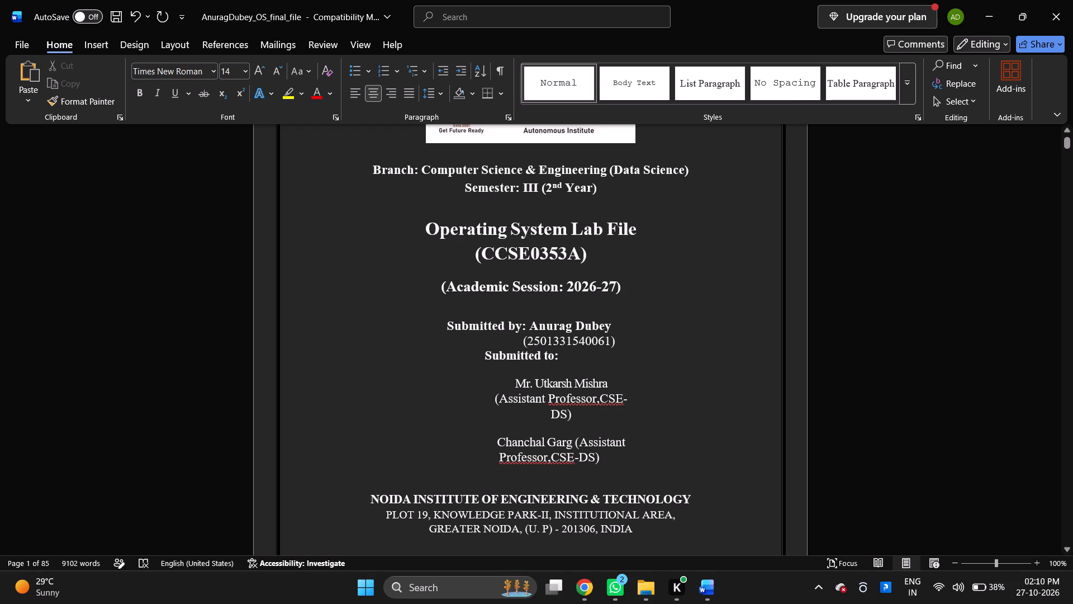
# Indent the designation line below the first teacher's name by one more tab stop.
pyautogui.press('Tab')
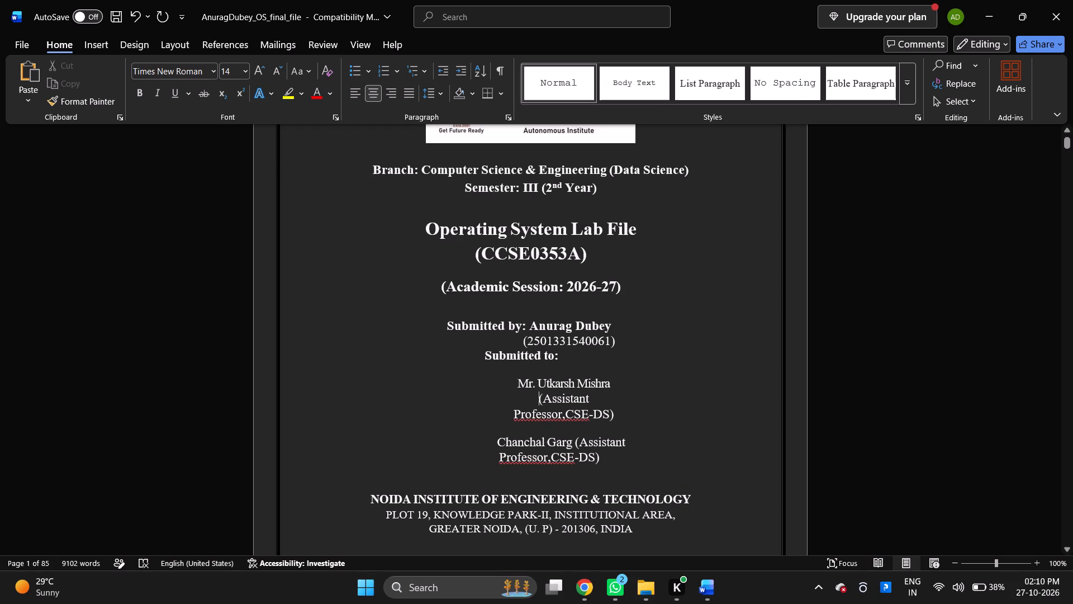
pyautogui.hscroll(1, 528, 387)
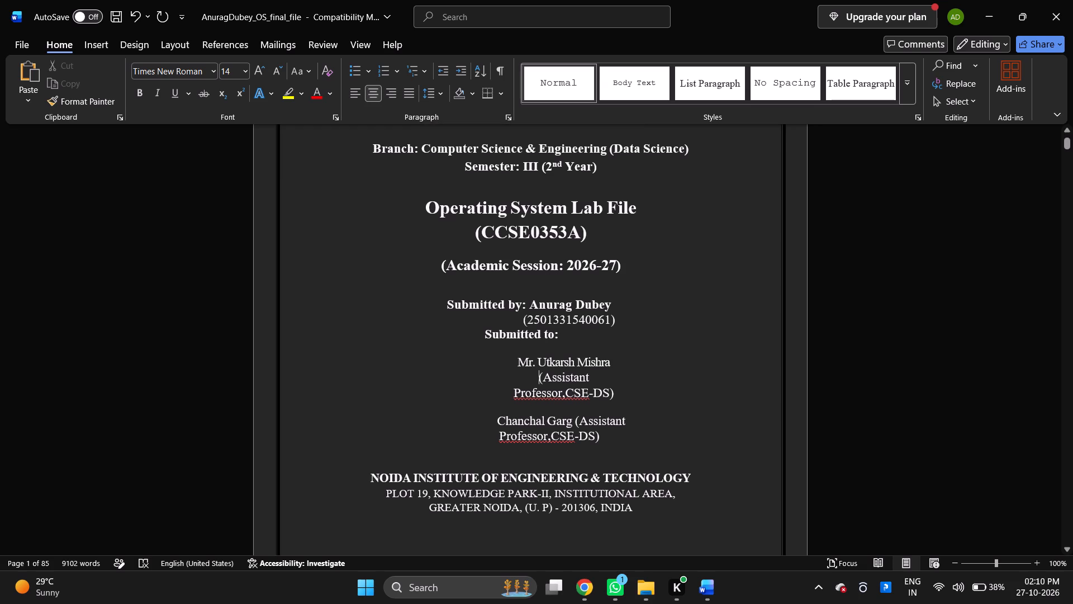
pyautogui.hscroll(1, 528, 387)
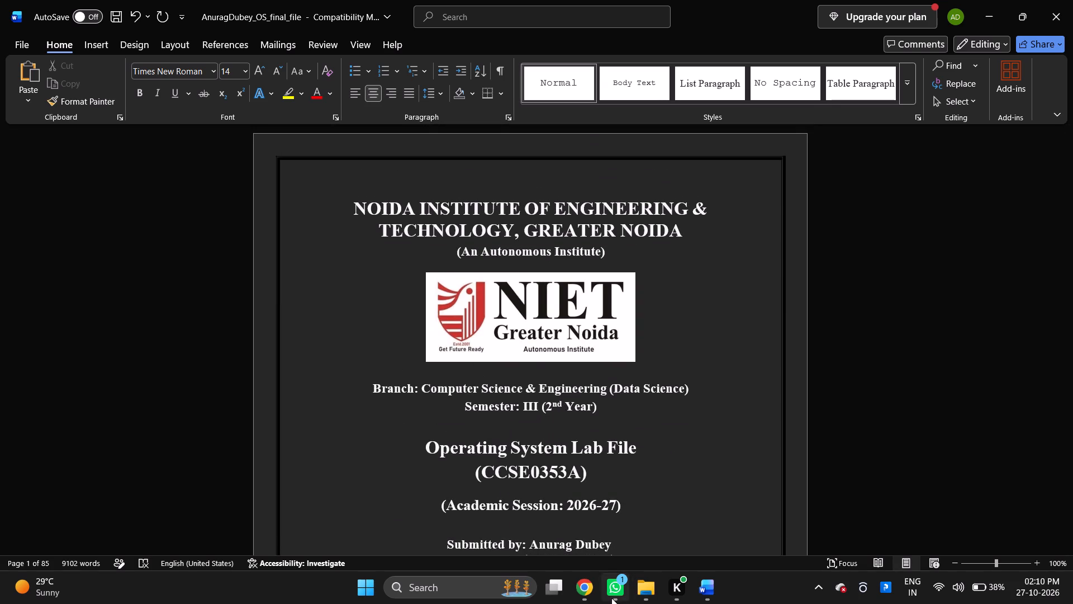
# Switch to Chrome and open the newly downloaded Word version of the second student's lab file.
pyautogui.click(587, 601)
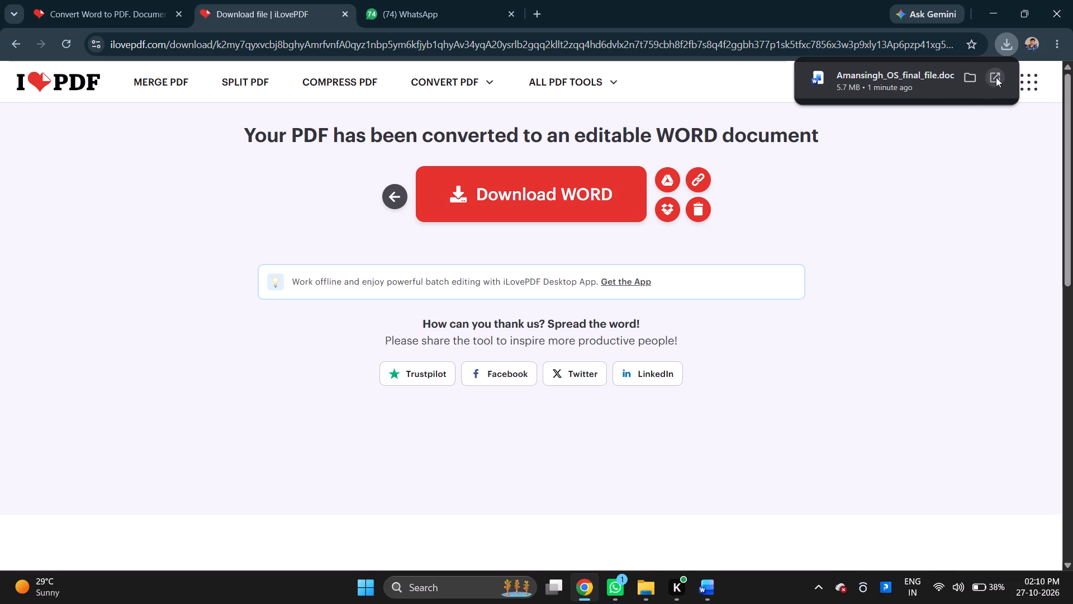
pyautogui.click(997, 77)
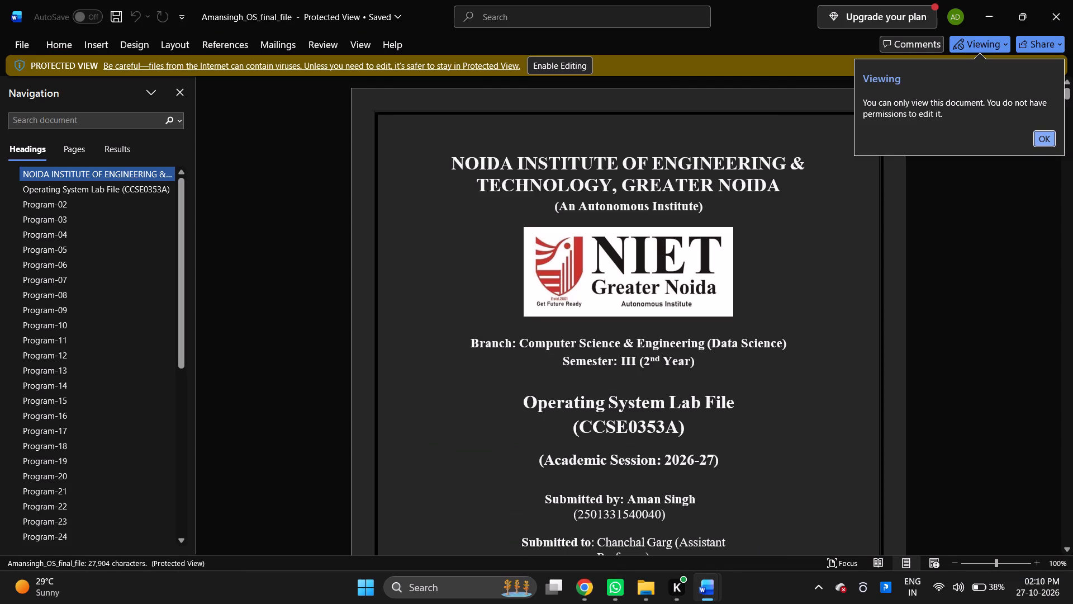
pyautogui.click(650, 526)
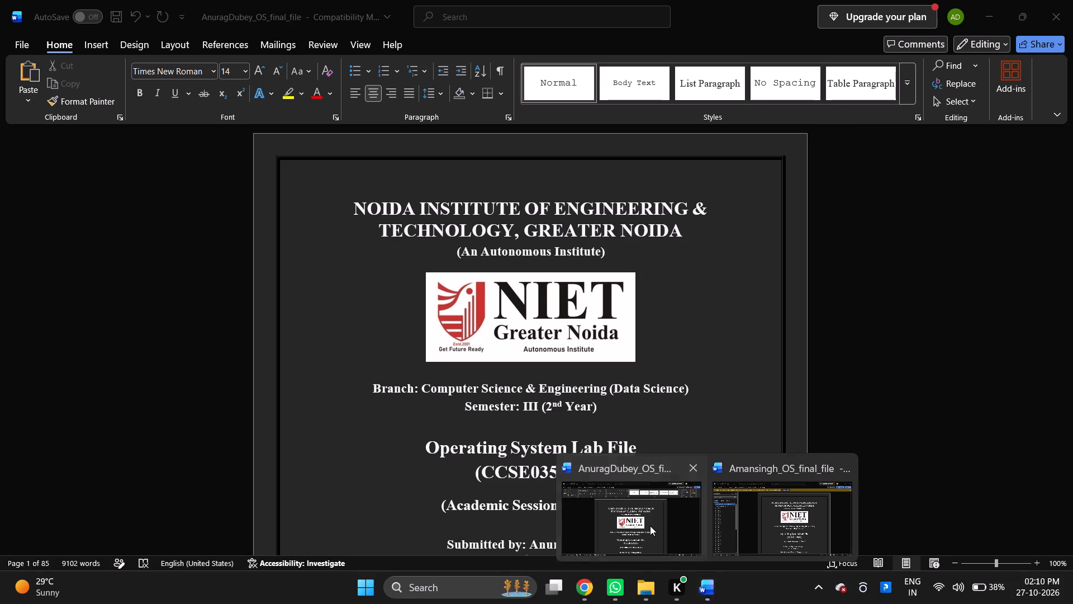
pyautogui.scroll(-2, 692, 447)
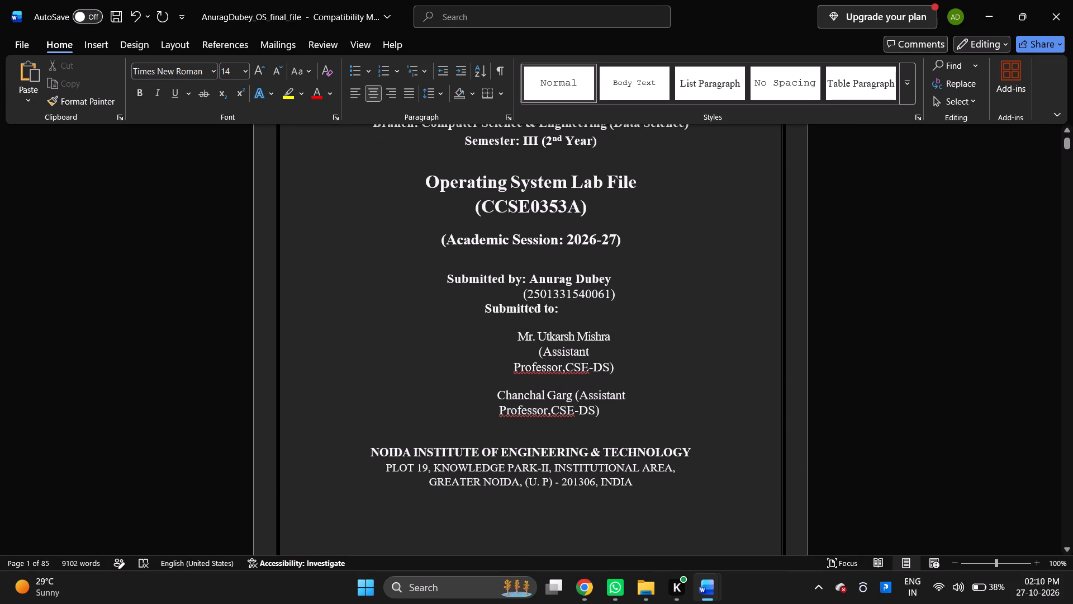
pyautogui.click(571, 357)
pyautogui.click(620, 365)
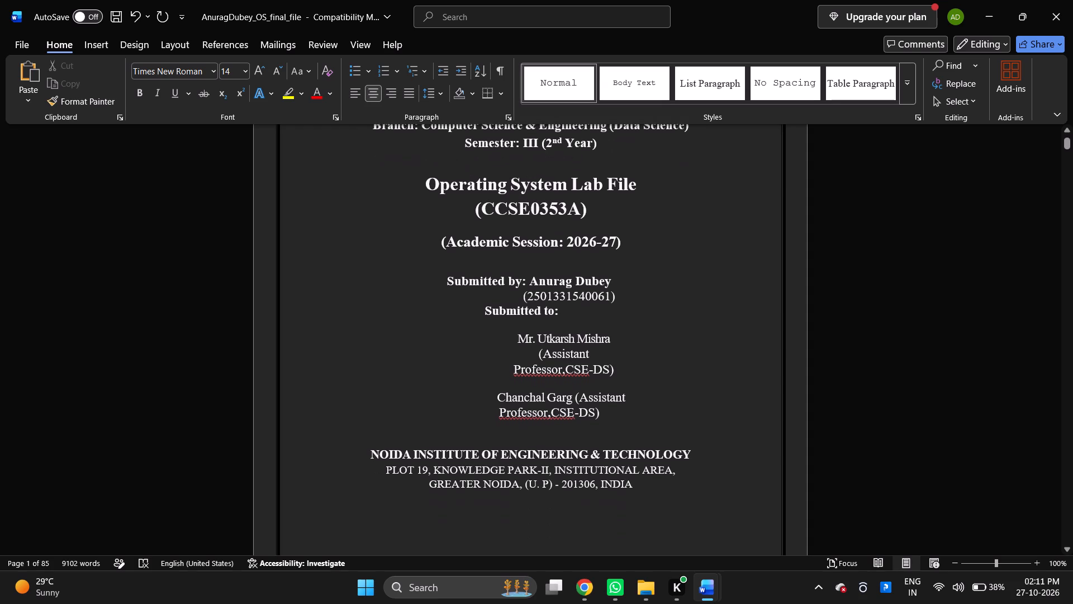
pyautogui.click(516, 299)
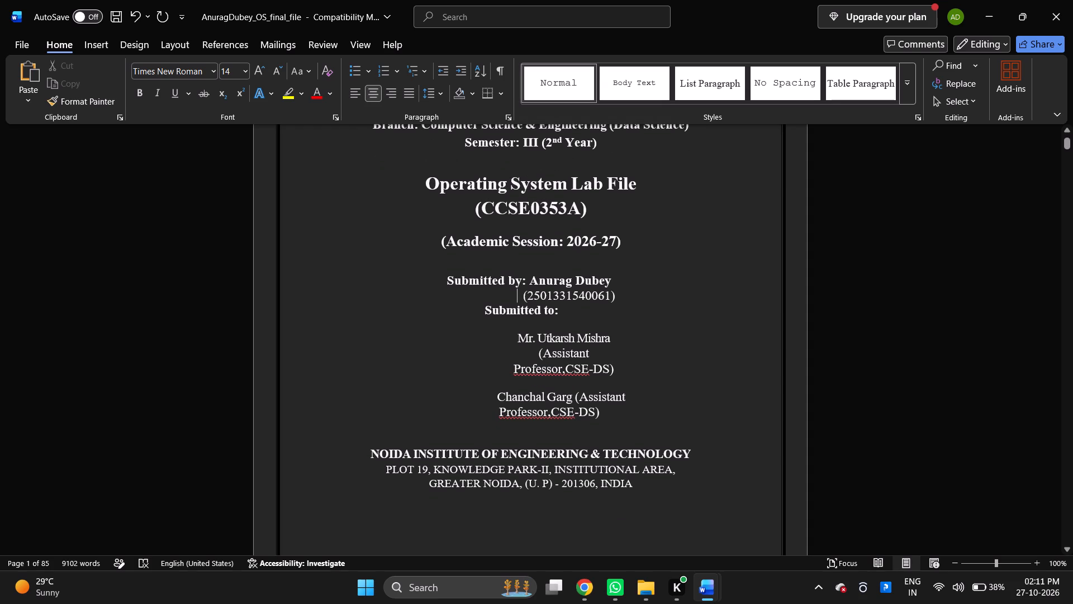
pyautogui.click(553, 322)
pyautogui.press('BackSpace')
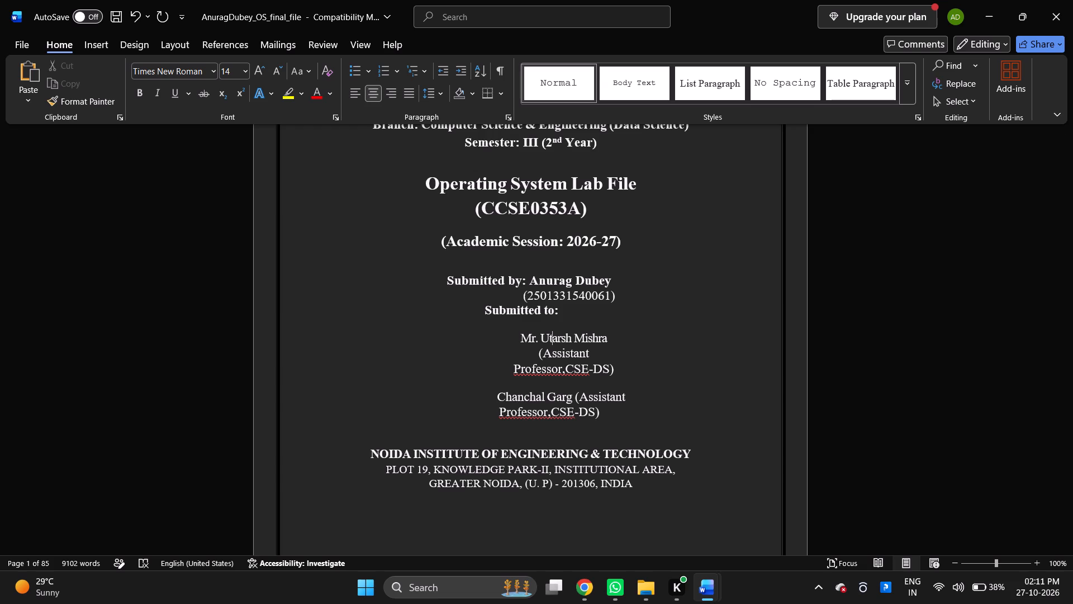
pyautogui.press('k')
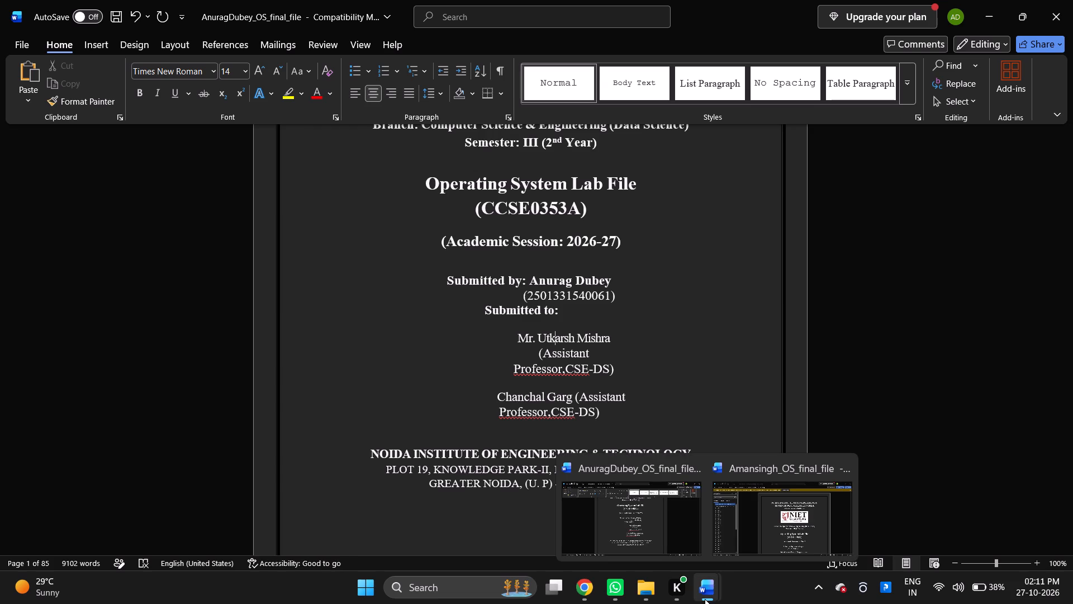
# Bring up the second student's lab file and enable editing in it.
pyautogui.click(787, 539)
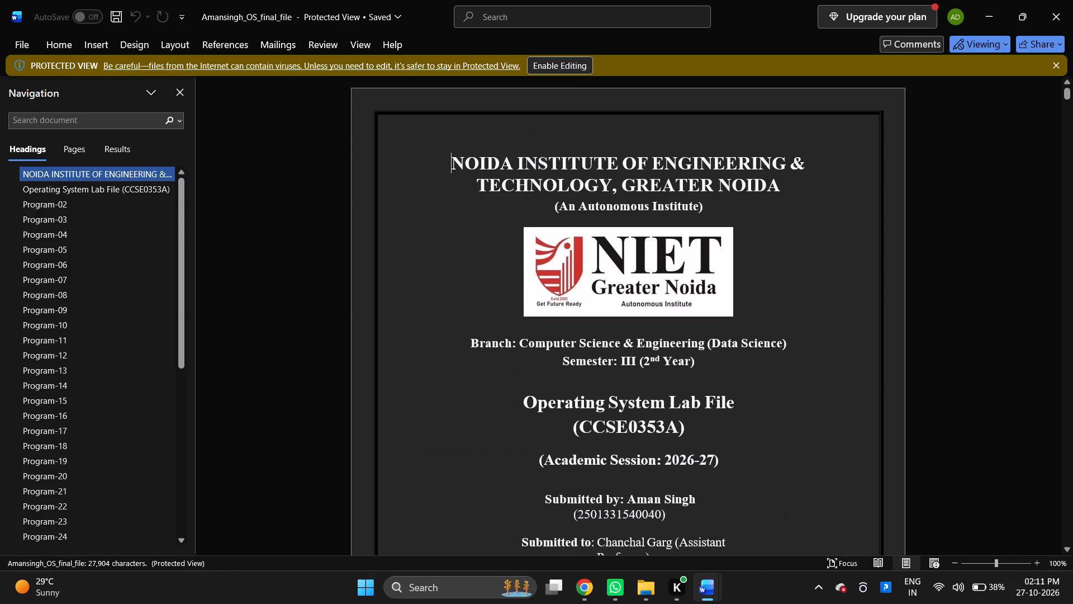
pyautogui.scroll(-2, 737, 463)
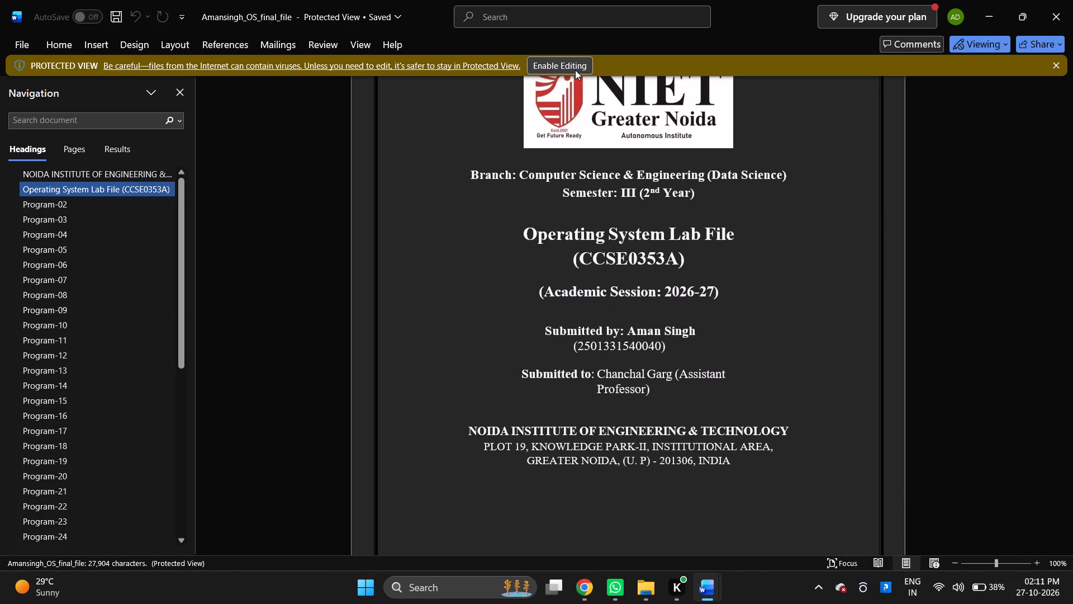
pyautogui.click(575, 70)
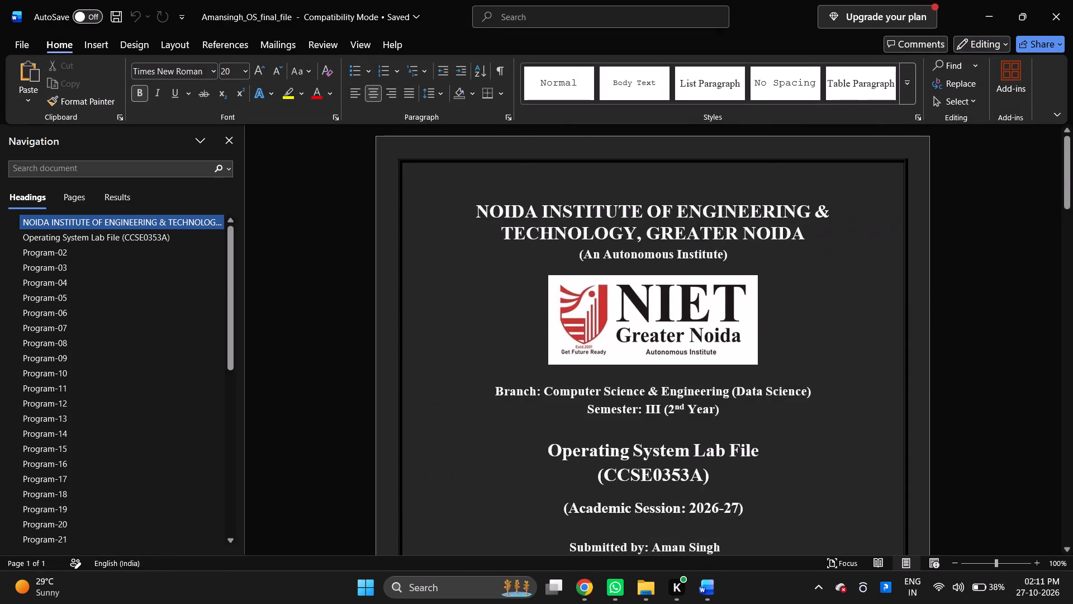
# Append "& Mr." and the second teacher's name after the first teacher's designation in the cover page's "Submitted to" entry.
pyautogui.scroll(-3, 662, 319)
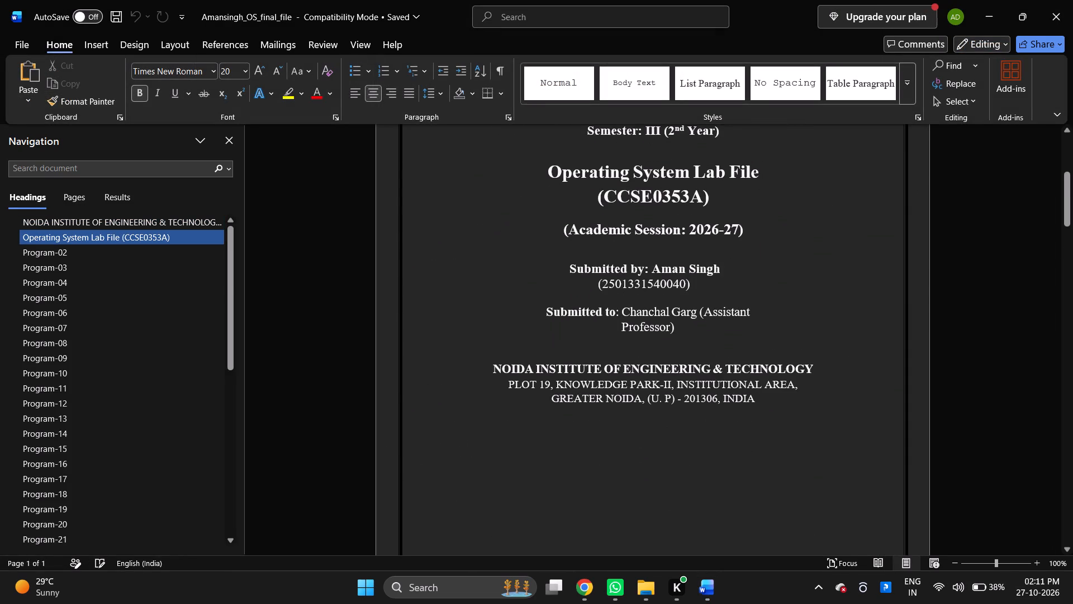
pyautogui.click(691, 339)
pyautogui.click(683, 330)
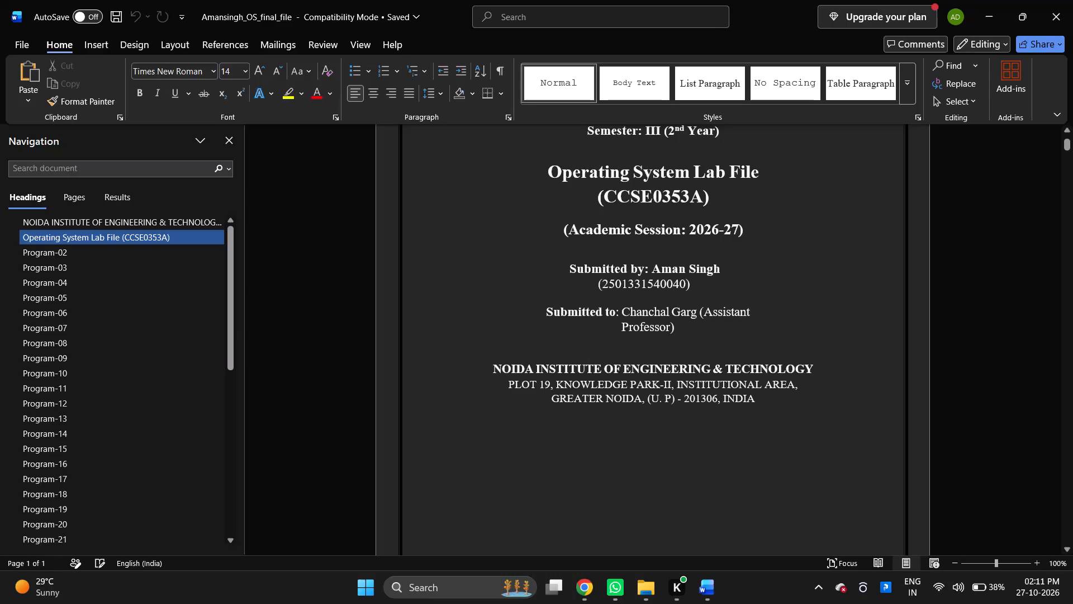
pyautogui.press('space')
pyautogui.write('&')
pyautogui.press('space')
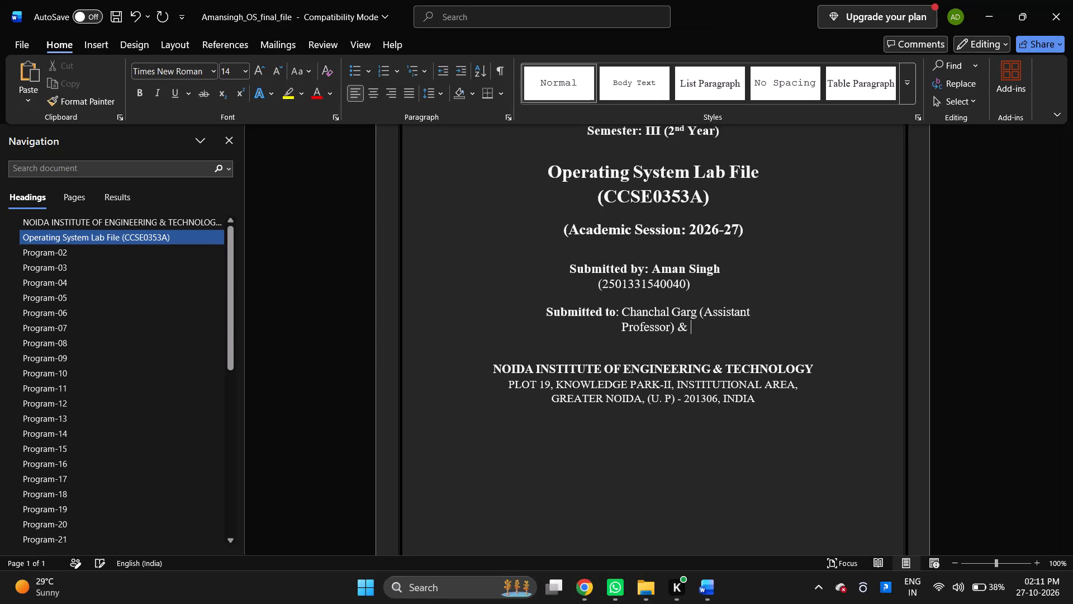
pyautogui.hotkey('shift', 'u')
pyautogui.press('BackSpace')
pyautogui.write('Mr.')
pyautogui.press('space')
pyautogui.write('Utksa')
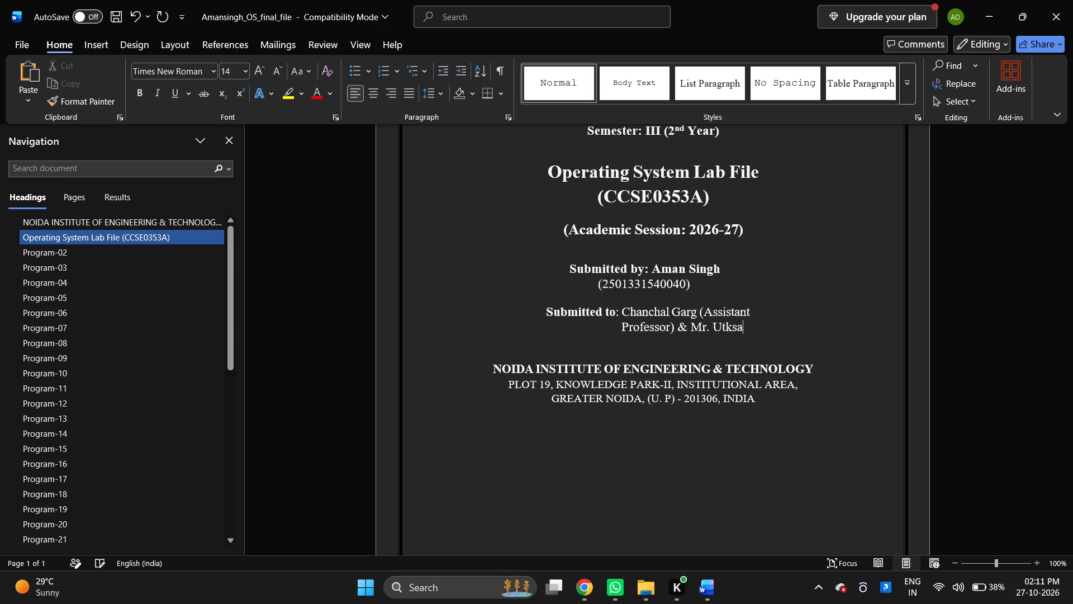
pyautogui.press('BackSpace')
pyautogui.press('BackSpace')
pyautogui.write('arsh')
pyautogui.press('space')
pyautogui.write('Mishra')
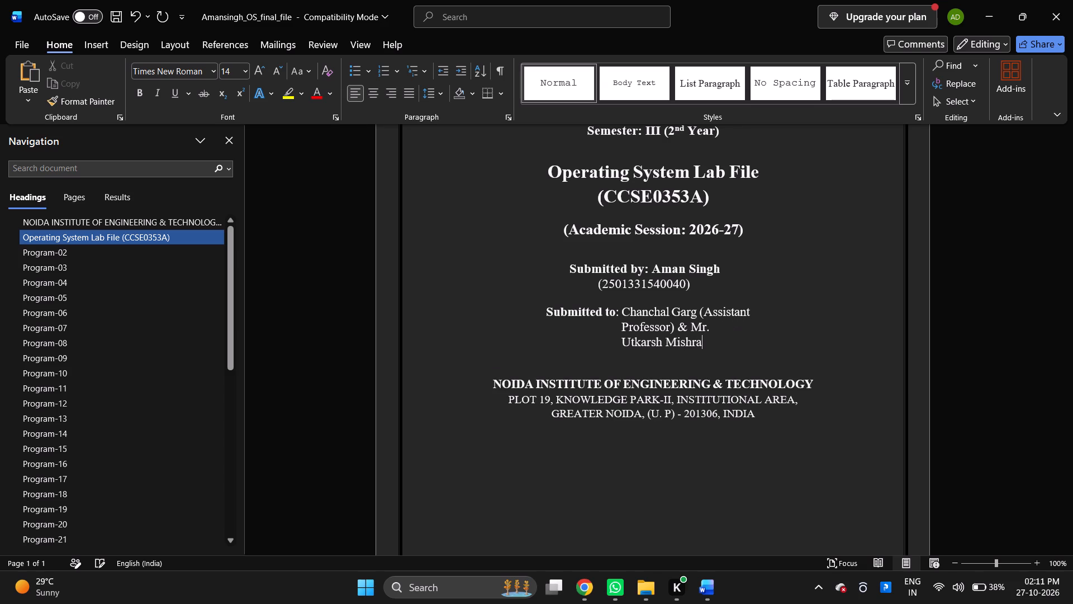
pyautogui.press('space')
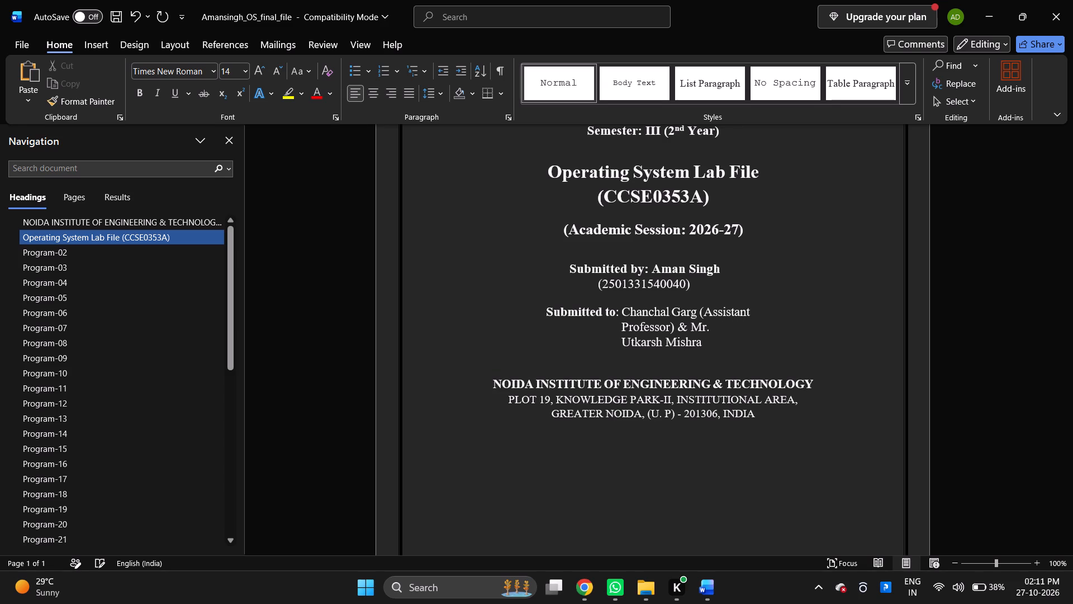
# Put the second teacher's name on its own line without the "&", and justify the first teacher's paragraph above it.
pyautogui.click(689, 327)
pyautogui.press('Return')
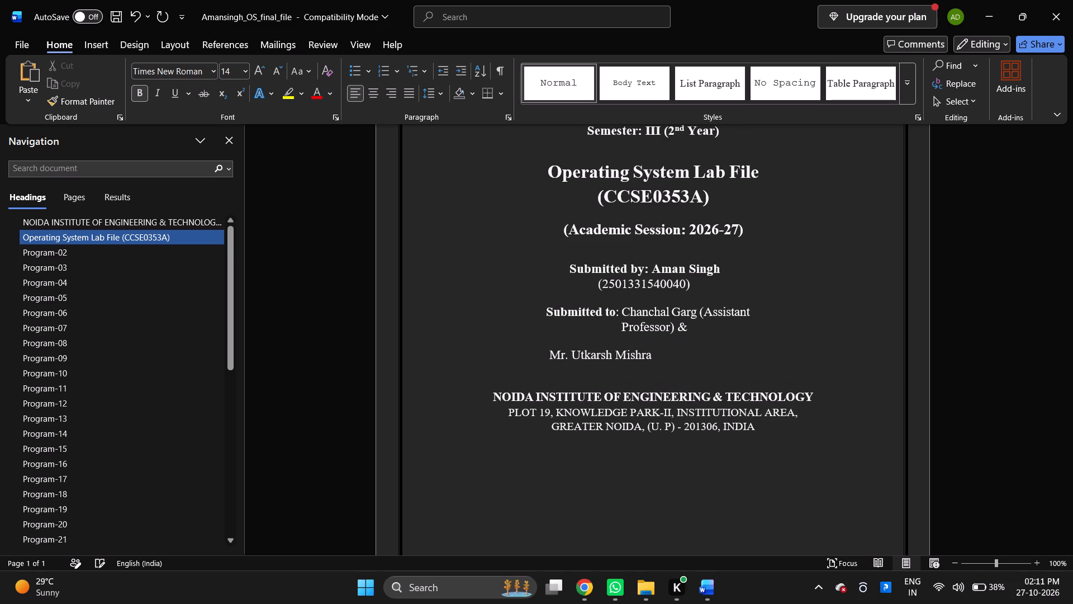
pyautogui.click(708, 326)
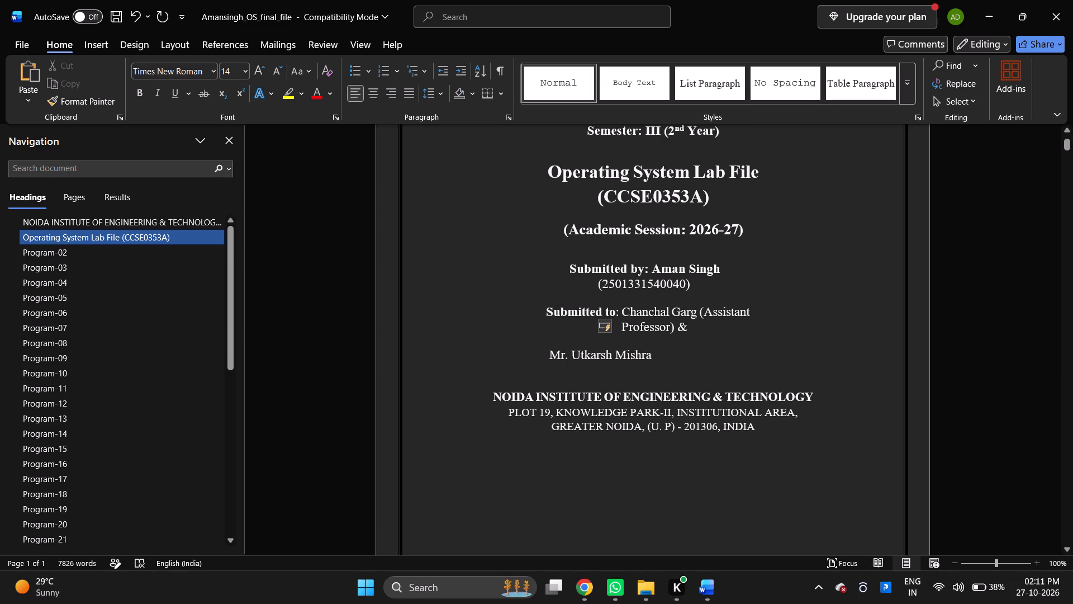
pyautogui.press('BackSpace')
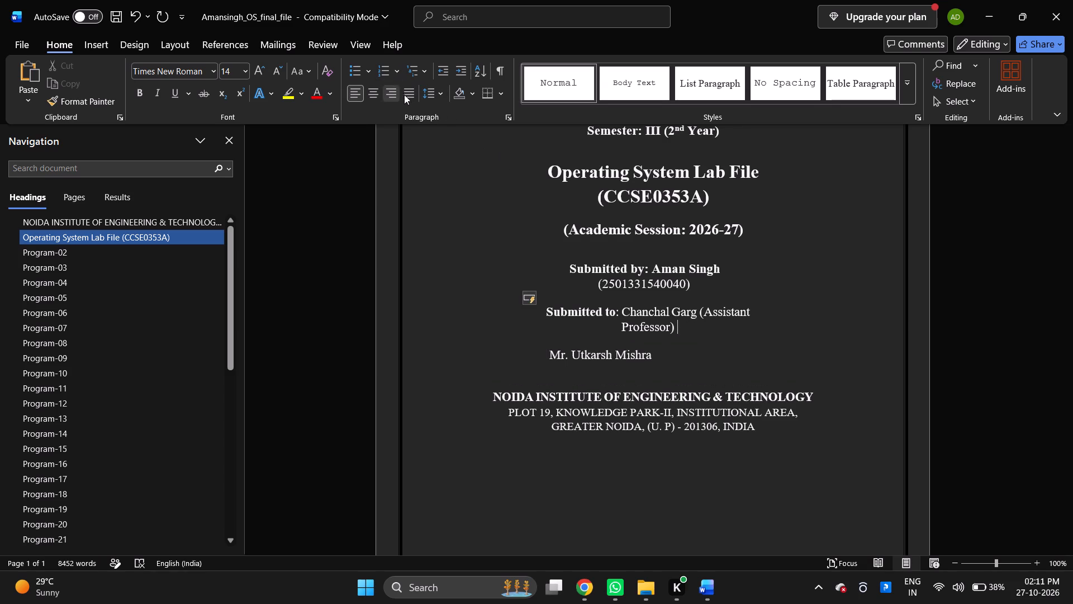
pyautogui.click(405, 96)
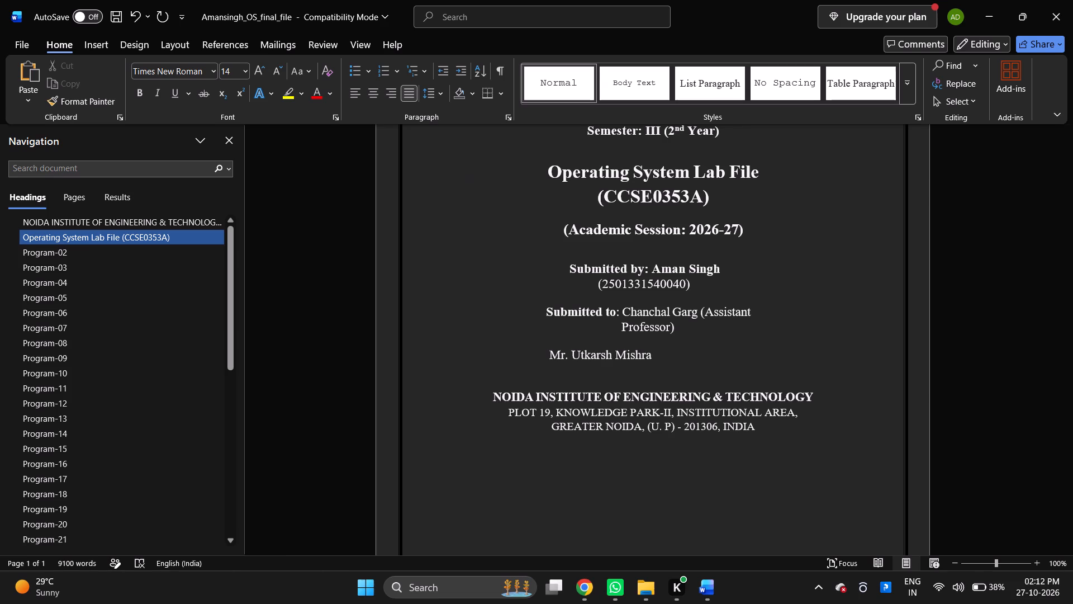
# Add the designation "(Assistant Prof.)" after the second teacher's name.
pyautogui.click(677, 348)
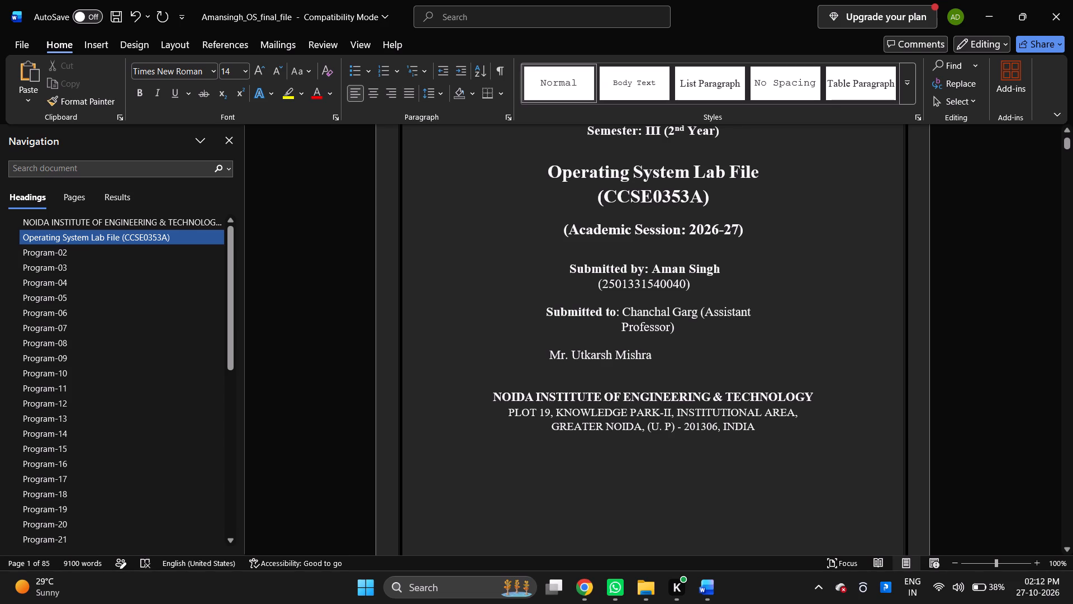
pyautogui.hotkey('shift', '(')
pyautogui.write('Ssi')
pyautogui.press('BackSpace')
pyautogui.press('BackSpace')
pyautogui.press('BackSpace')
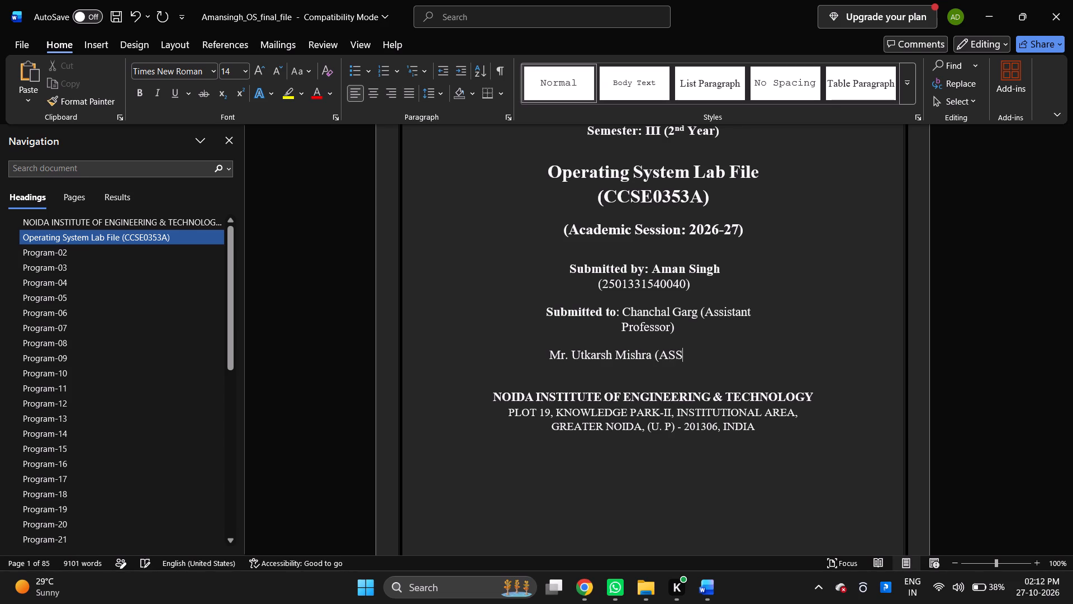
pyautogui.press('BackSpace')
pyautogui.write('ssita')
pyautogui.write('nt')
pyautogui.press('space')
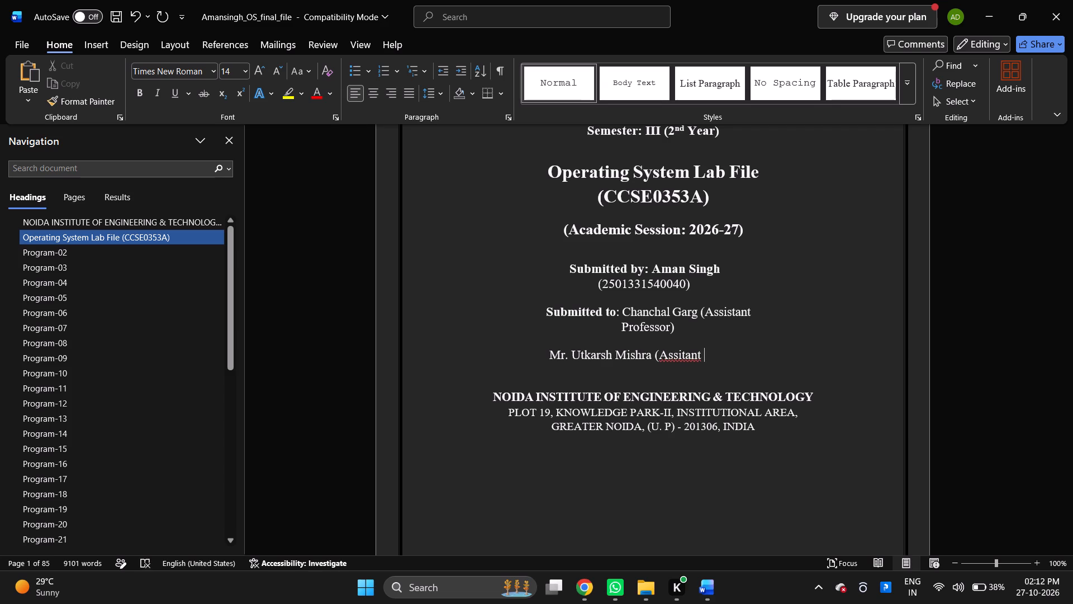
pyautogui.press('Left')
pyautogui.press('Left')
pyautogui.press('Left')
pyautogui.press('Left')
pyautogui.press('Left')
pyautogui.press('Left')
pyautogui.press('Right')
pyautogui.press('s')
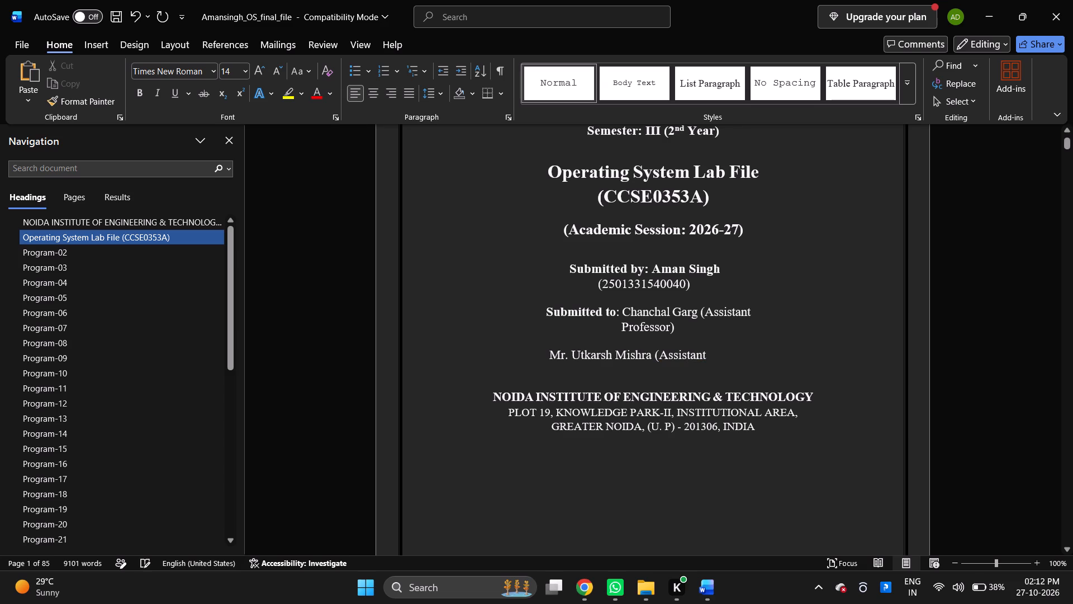
pyautogui.click(718, 352)
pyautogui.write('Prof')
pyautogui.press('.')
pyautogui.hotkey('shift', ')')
# Shorten "Professor" to "Prof." in the first teacher's designation.
pyautogui.click(672, 324)
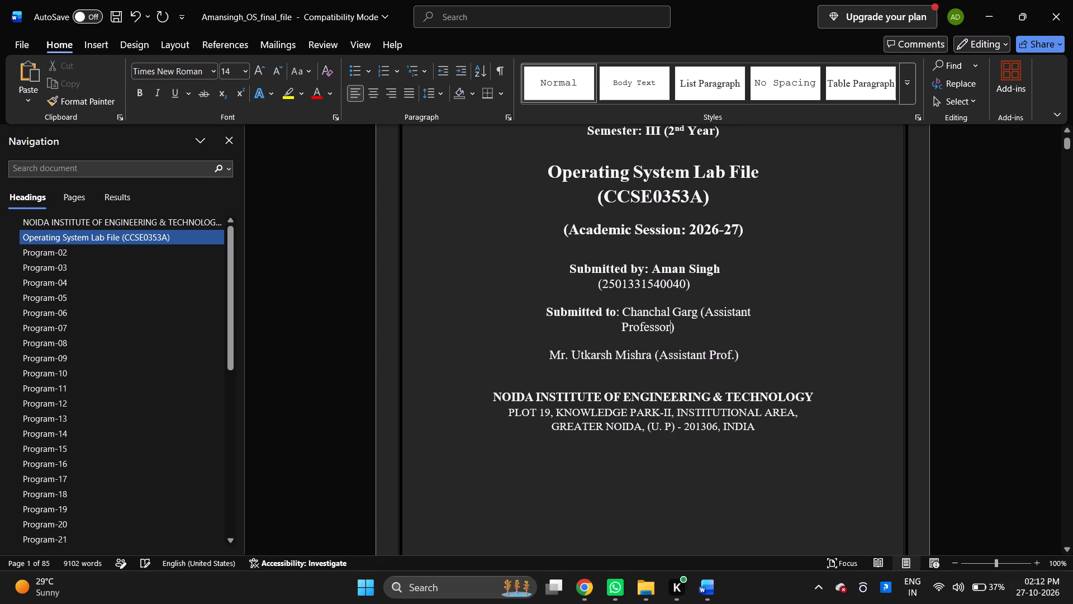
pyautogui.press('BackSpace')
pyautogui.press('BackSpace')
pyautogui.press('BackSpace')
pyautogui.press('BackSpace')
pyautogui.press('BackSpace')
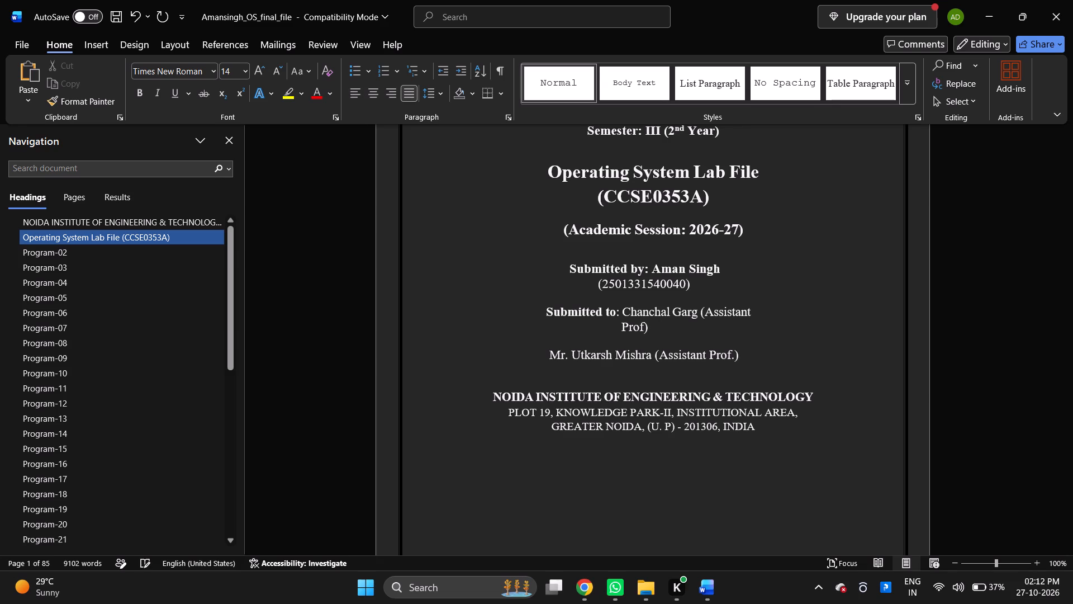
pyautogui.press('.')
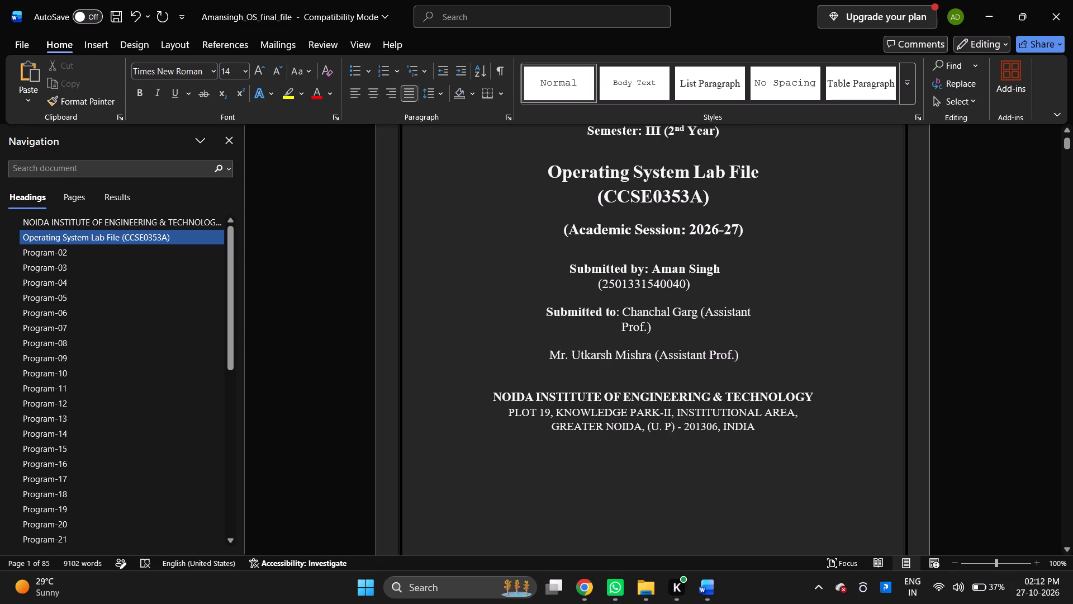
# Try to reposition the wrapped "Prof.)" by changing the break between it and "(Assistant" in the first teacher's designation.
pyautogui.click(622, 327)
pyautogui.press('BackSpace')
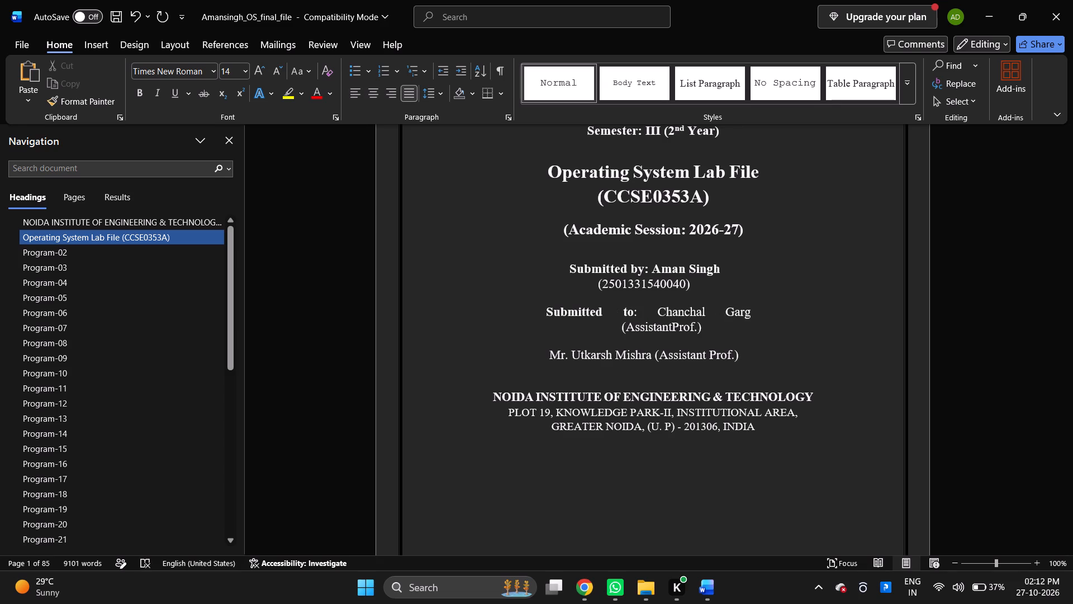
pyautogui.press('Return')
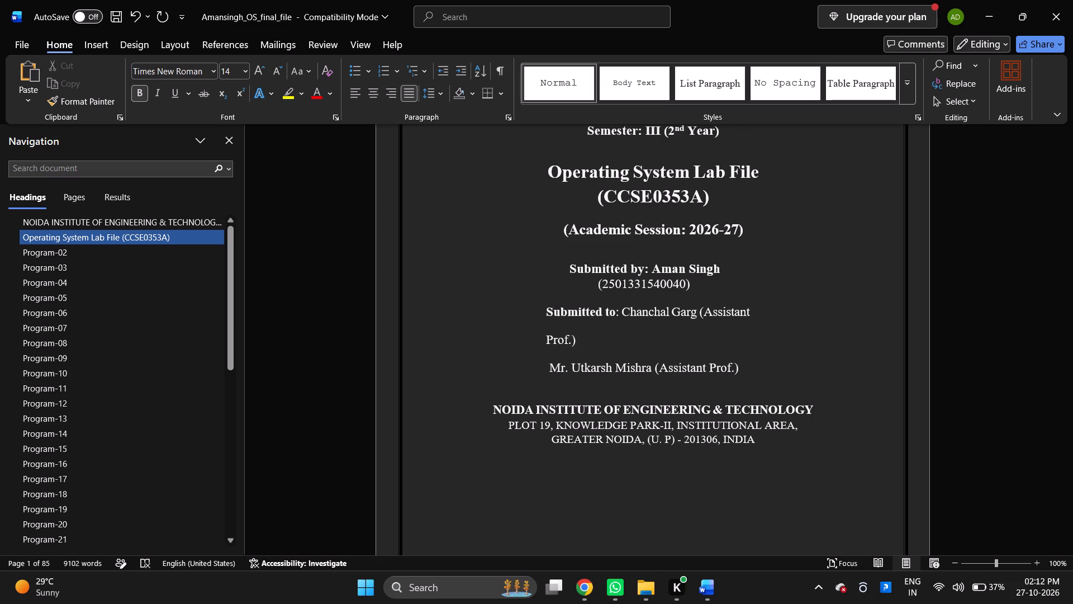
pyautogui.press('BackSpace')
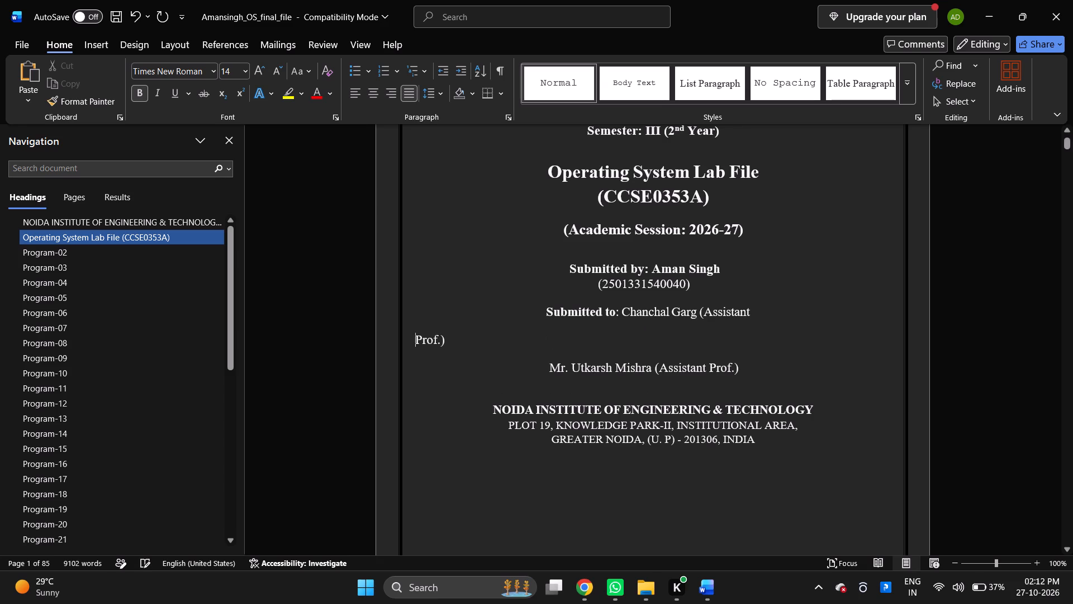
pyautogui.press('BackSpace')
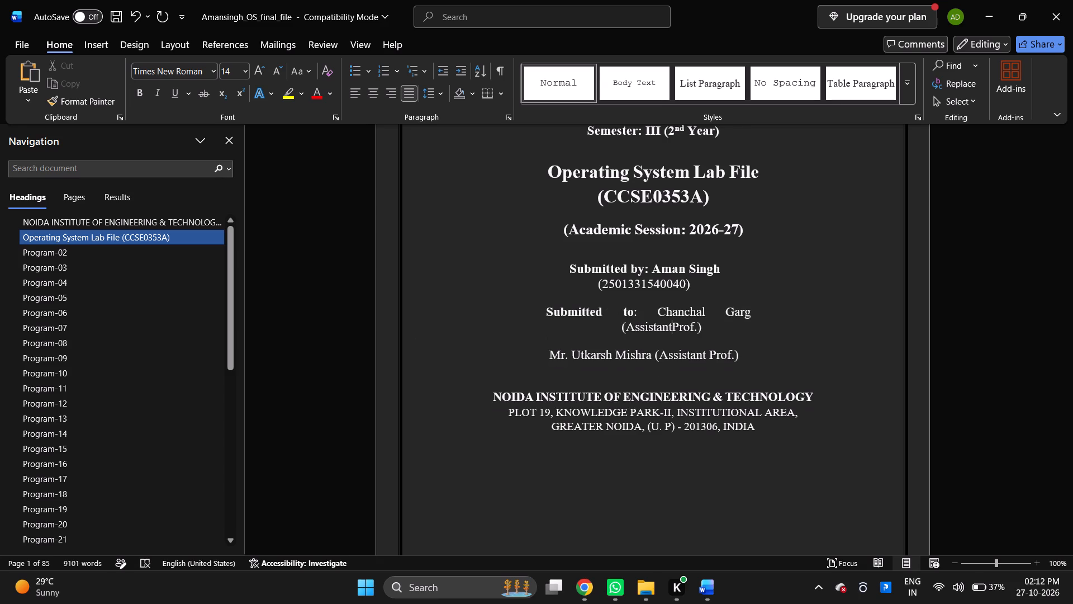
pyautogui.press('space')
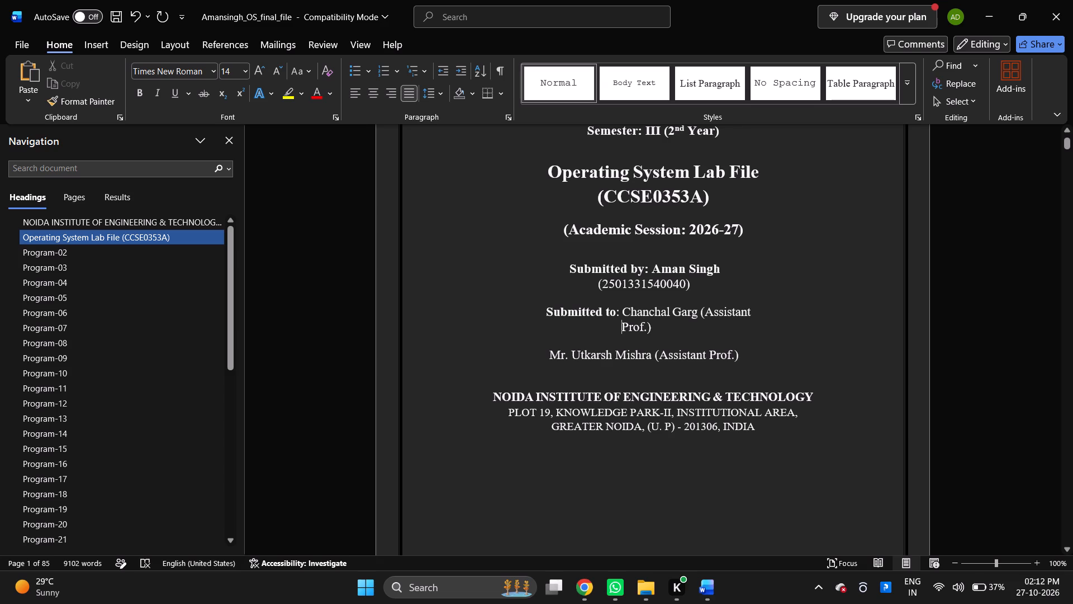
# Move the first teacher's name and designation onto a new line beneath "Submitted to:".
pyautogui.click(621, 313)
pyautogui.press('Return')
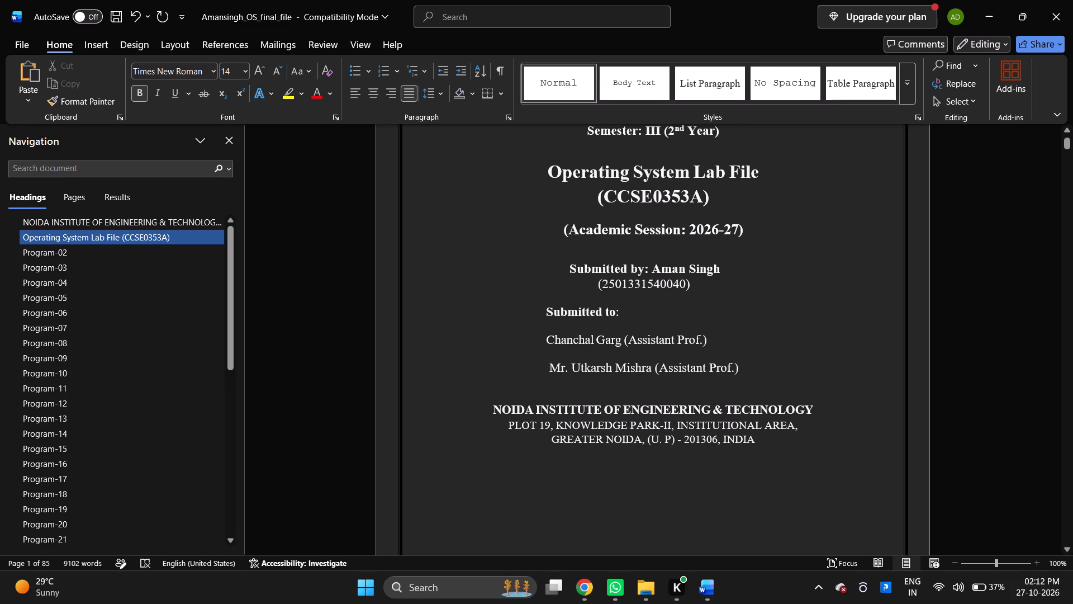
# Centre the first teacher's line and move the "Submitted to:" heading onto a new line below the student's roll number.
pyautogui.click(620, 310)
pyautogui.moveTo(620, 310); pyautogui.dragTo(550, 313)
pyautogui.hotkey('ctrl', 'c')
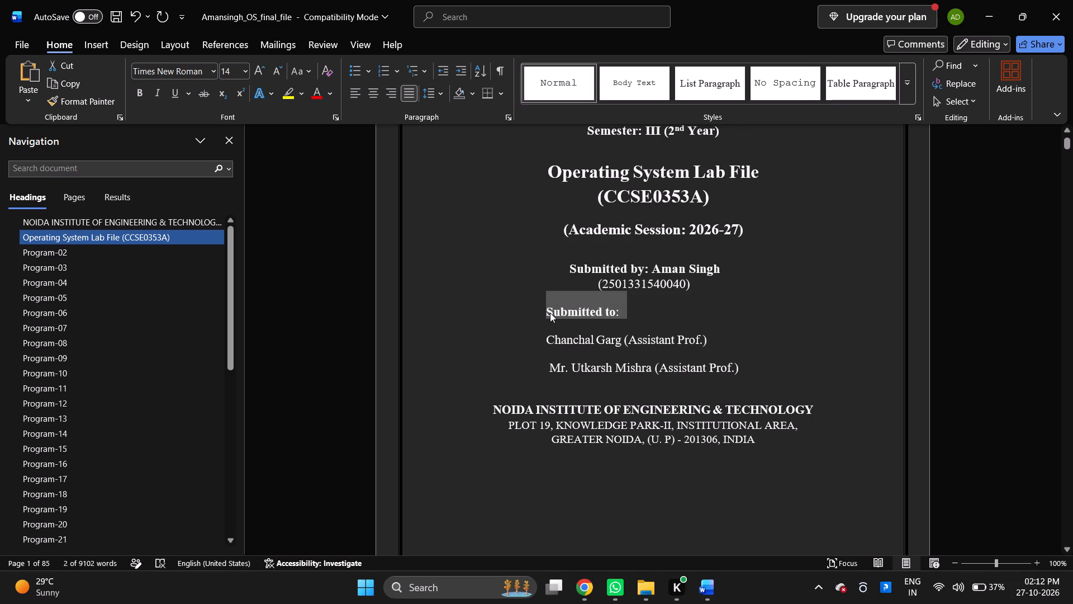
pyautogui.press('BackSpace')
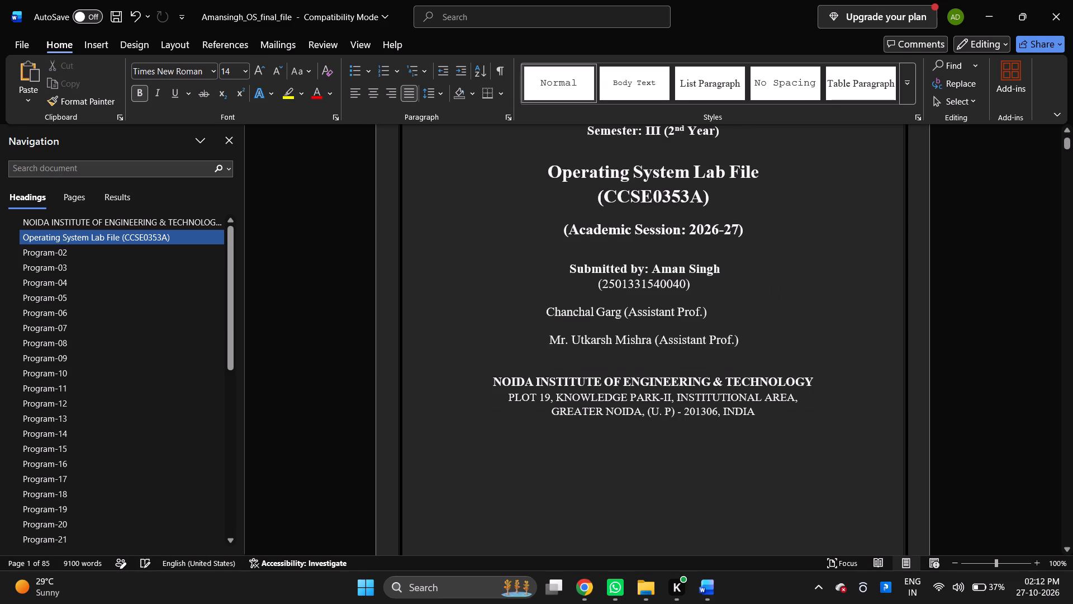
pyautogui.click(376, 86)
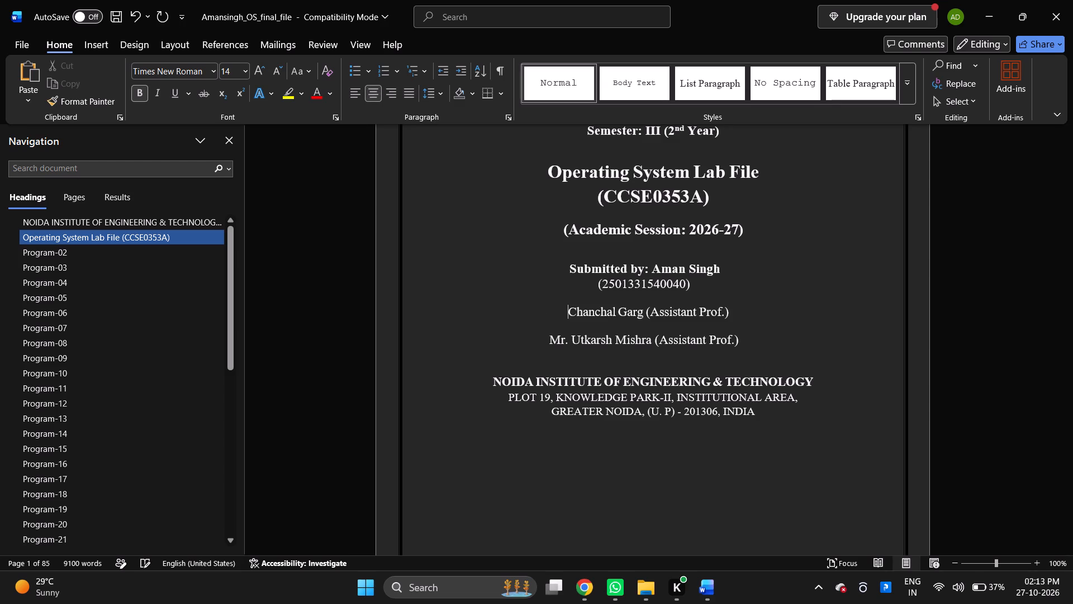
pyautogui.click(706, 282)
pyautogui.press('Return')
pyautogui.hotkey('ctrl', 'v')
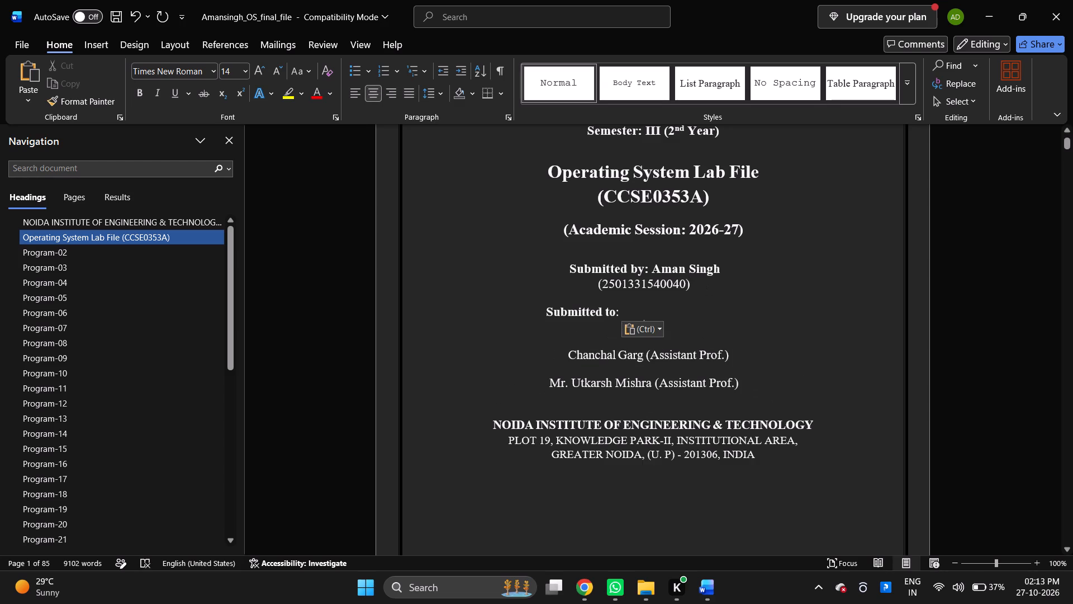
# Indent the "Submitted to:" heading by three tab stops so it sits near the page centre.
pyautogui.click(547, 309)
pyautogui.press('Tab')
pyautogui.press('Tab')
pyautogui.press('Tab')
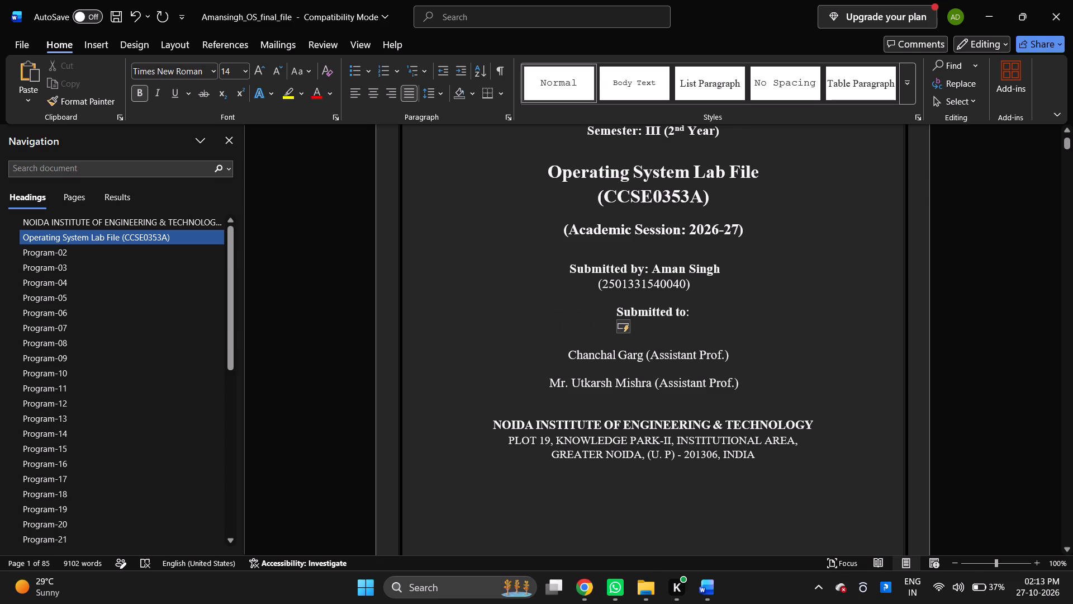
# Remove the blank line beneath "Submitted to:" and clear the first teacher's line of its centring and indent, placing it at the page margin.
pyautogui.click(569, 351)
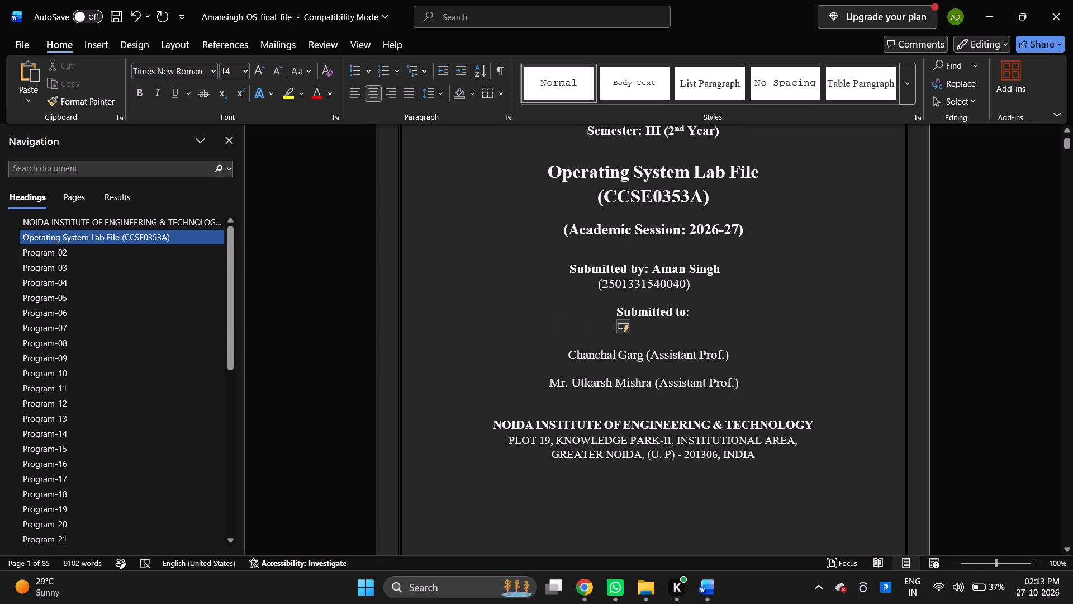
pyautogui.click(569, 351)
pyautogui.press('BackSpace')
pyautogui.press('BackSpace')
pyautogui.press('BackSpace')
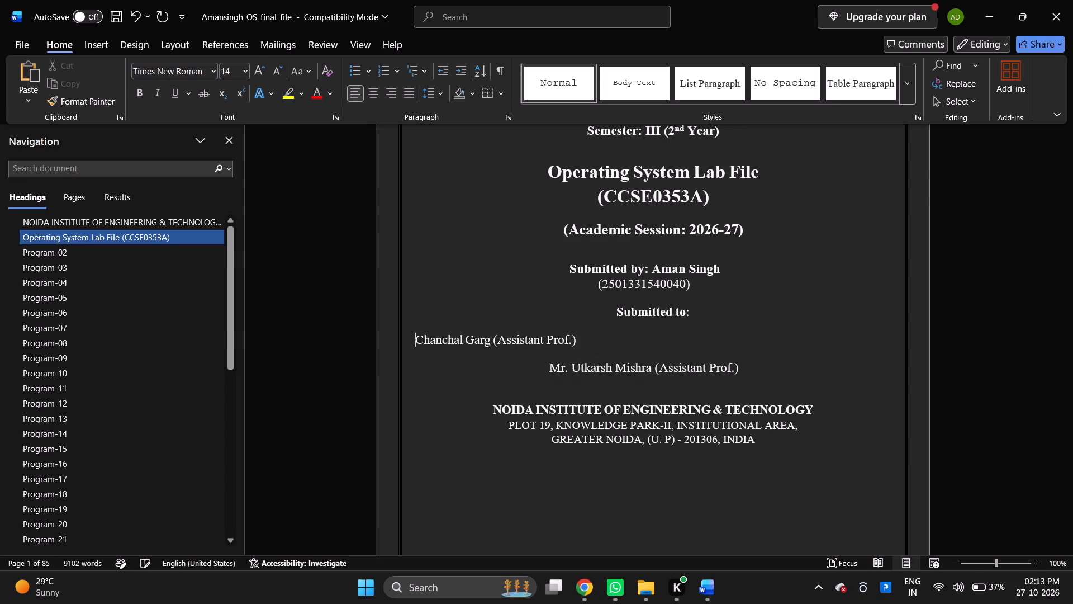
pyautogui.press('BackSpace')
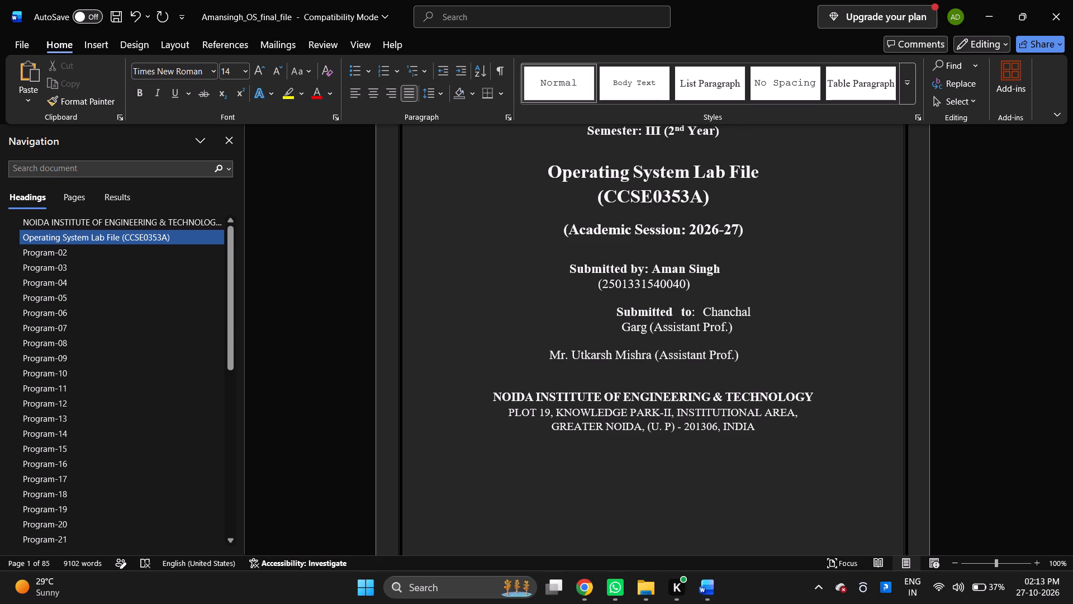
pyautogui.press('Return')
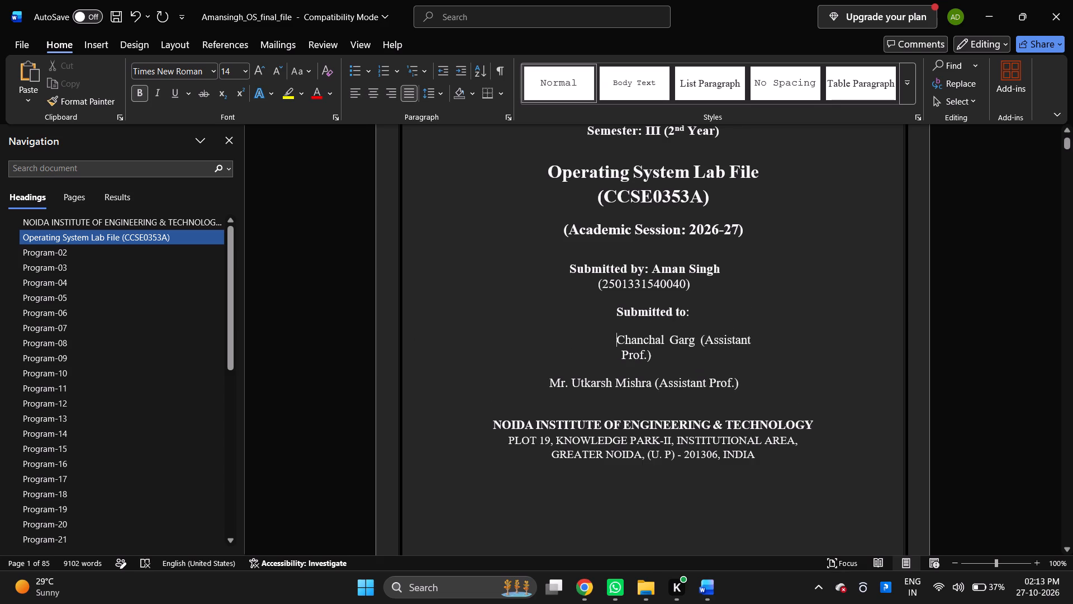
pyautogui.press('BackSpace')
pyautogui.press('BackSpace')
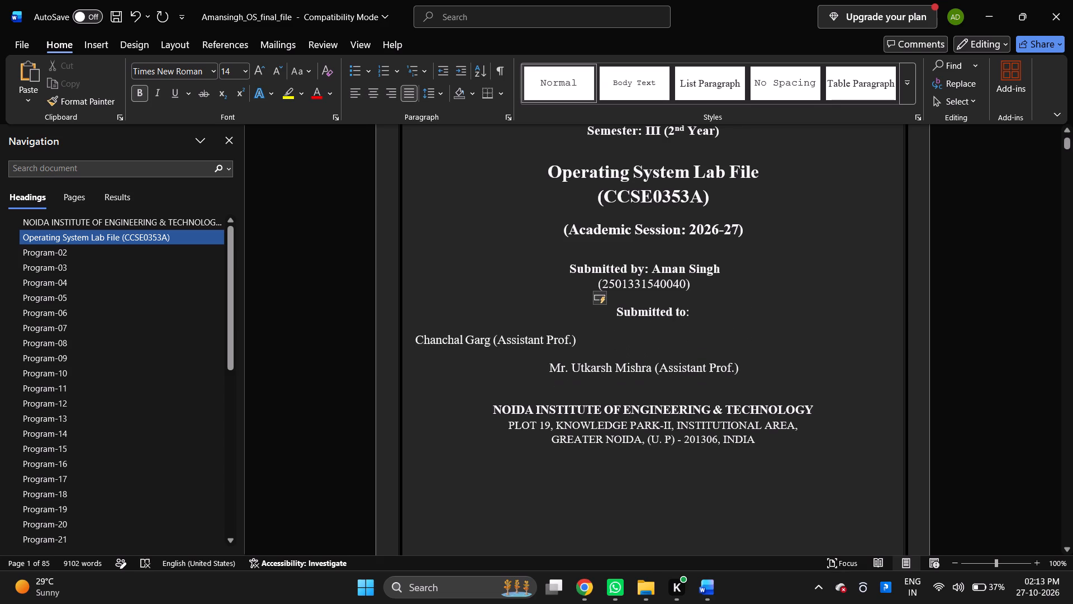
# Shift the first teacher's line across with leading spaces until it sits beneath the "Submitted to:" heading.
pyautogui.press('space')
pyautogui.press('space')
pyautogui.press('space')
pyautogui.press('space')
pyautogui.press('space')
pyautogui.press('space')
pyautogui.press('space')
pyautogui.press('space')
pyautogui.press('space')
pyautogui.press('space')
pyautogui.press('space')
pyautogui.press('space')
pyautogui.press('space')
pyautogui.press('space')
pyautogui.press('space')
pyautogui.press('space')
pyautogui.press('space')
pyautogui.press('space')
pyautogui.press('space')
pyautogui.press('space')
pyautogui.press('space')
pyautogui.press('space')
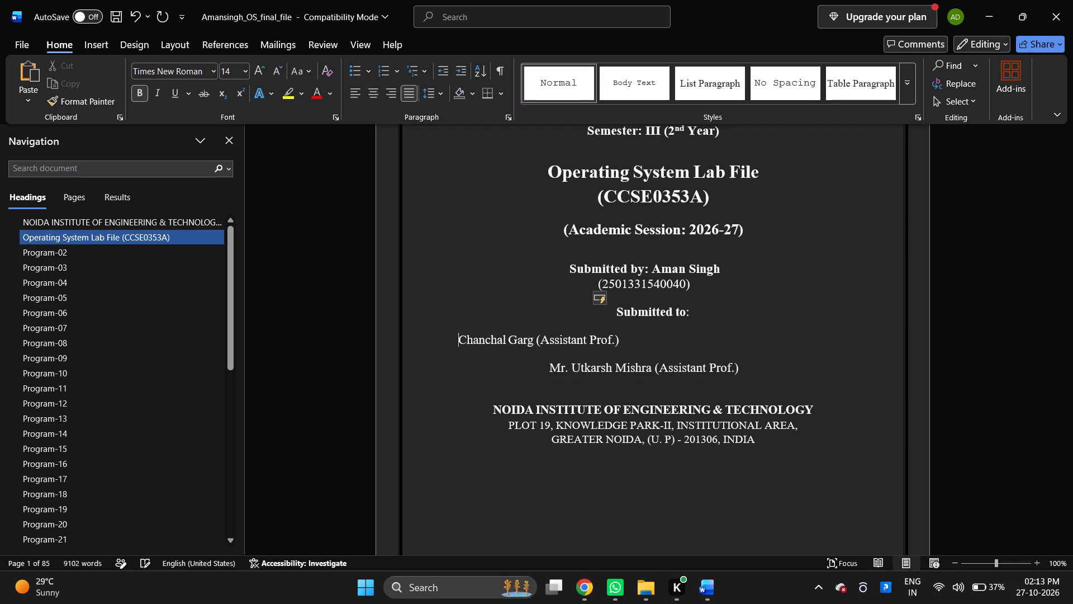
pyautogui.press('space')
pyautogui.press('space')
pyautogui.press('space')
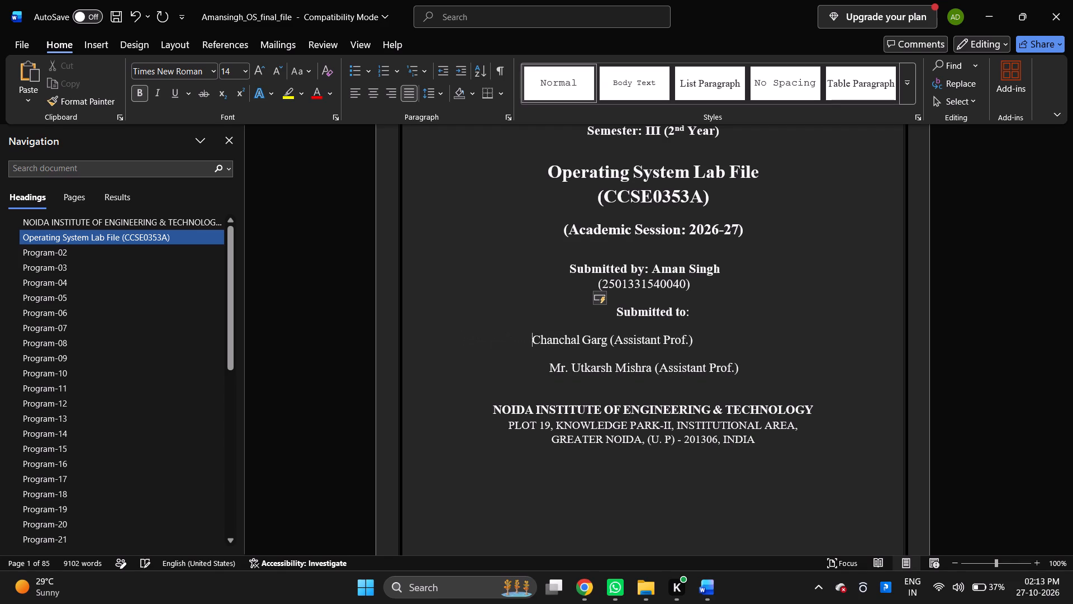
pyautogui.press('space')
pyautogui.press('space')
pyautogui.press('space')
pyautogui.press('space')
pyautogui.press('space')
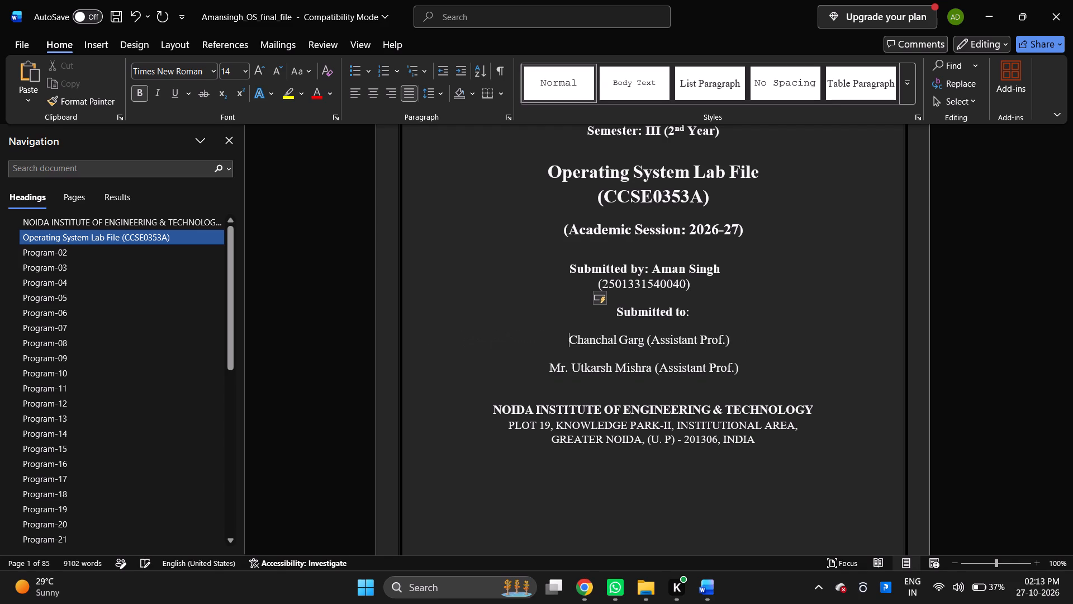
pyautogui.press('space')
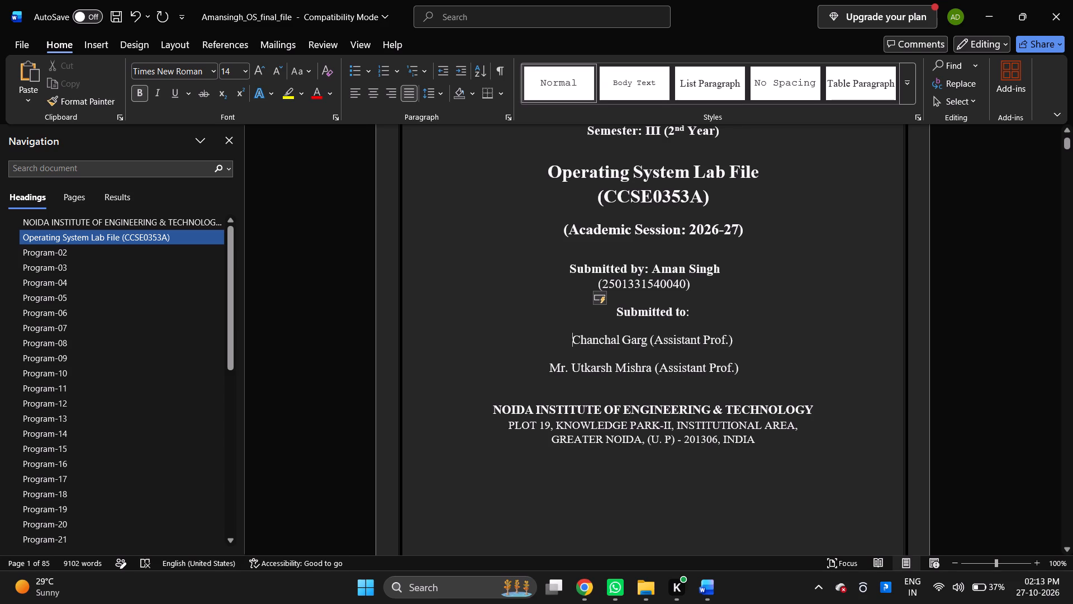
# Add the title "Ms." in front of the first teacher's name below the "Submitted to:" heading.
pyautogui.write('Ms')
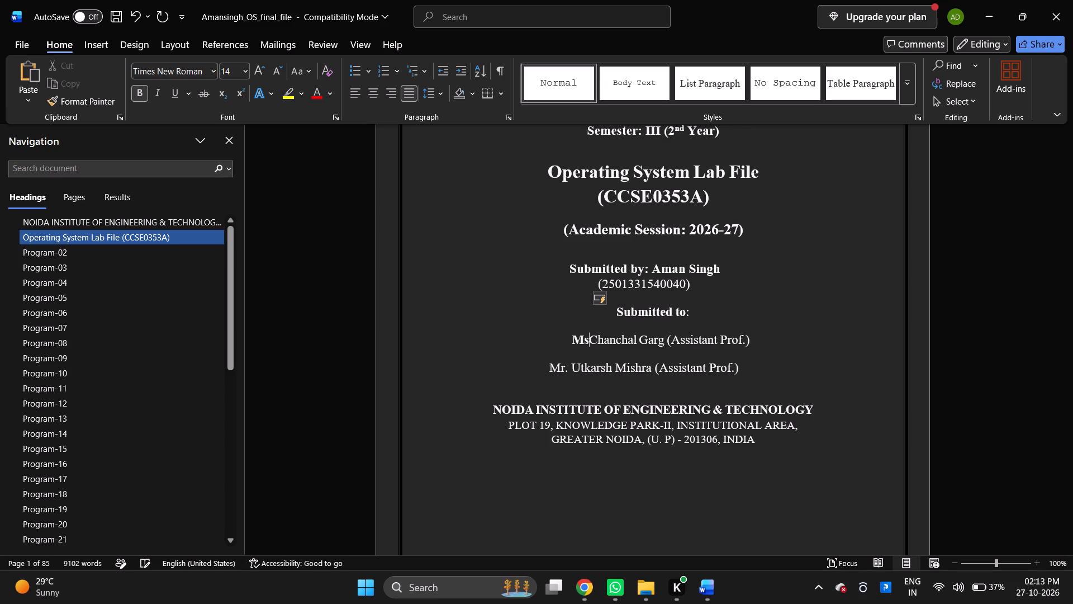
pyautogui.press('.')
# Line up the two teachers' entries by removing five leading spaces from the first line and adding two before the second.
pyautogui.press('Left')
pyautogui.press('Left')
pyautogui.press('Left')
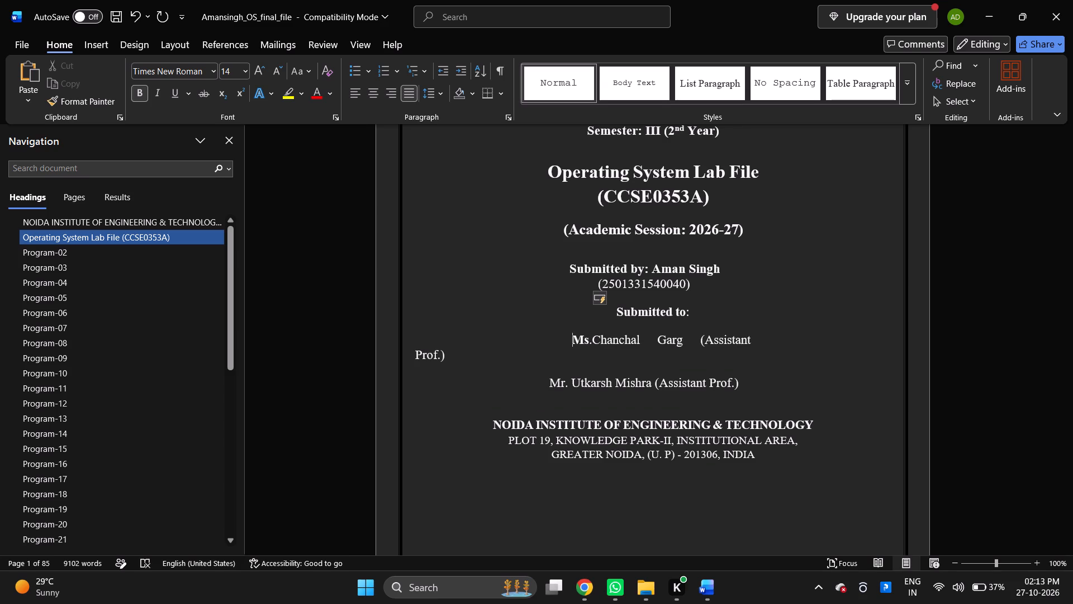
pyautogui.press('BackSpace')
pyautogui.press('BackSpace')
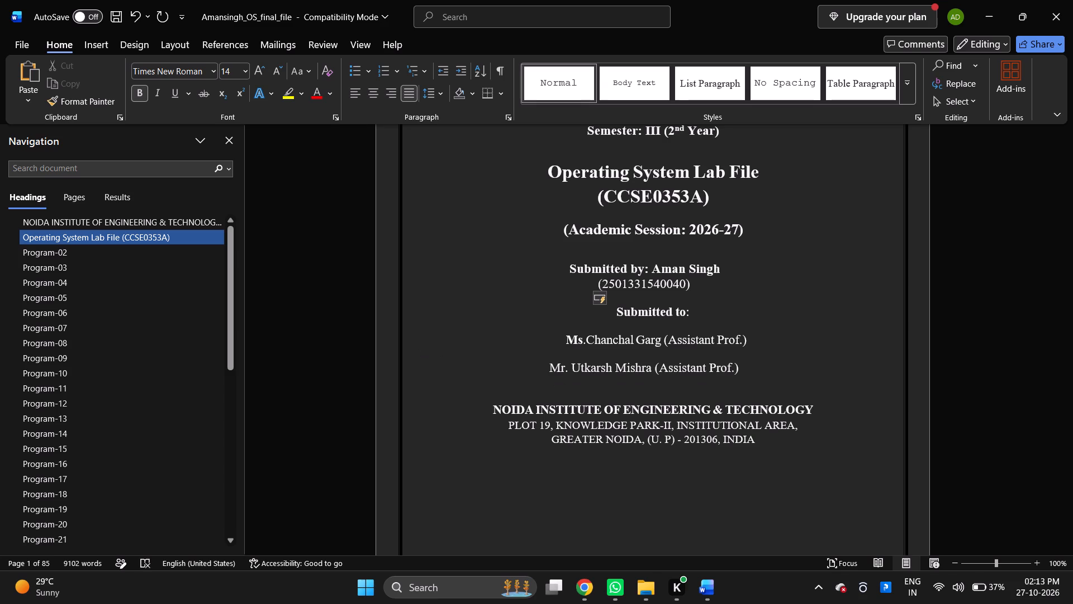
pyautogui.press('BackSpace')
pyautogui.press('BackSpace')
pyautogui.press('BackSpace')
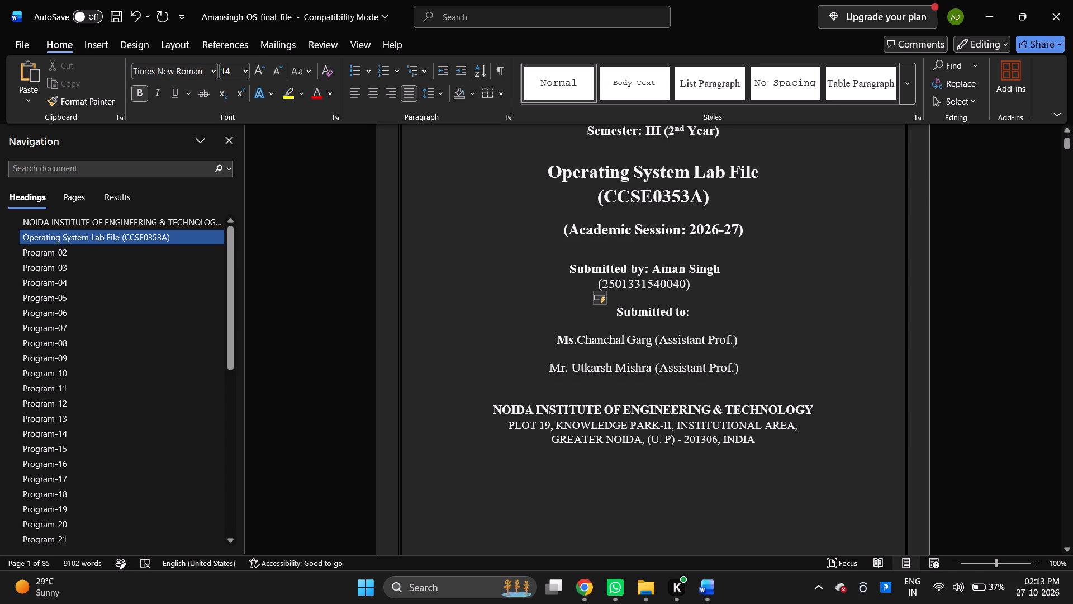
pyautogui.click(547, 371)
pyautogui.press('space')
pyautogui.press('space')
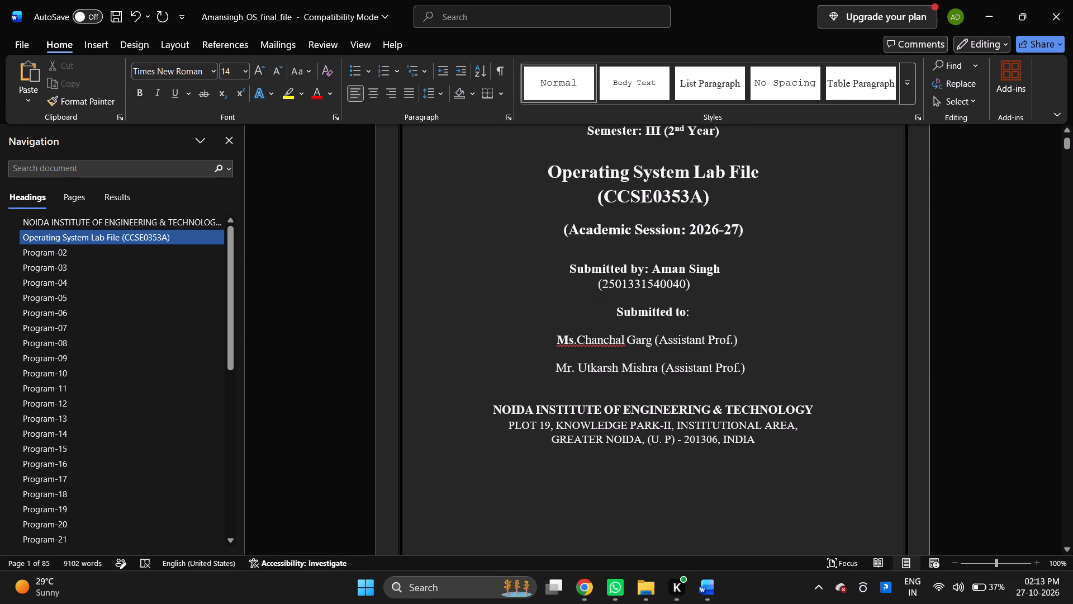
# Center-align both teachers' lines below the "Submitted to:" heading.
pyautogui.moveTo(553, 334); pyautogui.dragTo(675, 359)
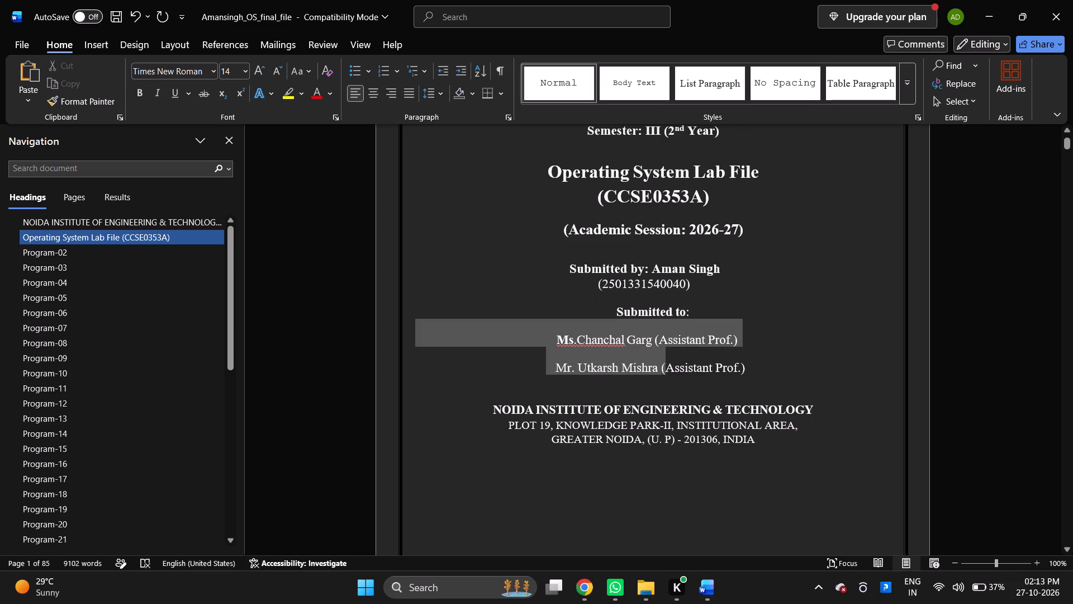
pyautogui.moveTo(675, 359); pyautogui.dragTo(755, 371)
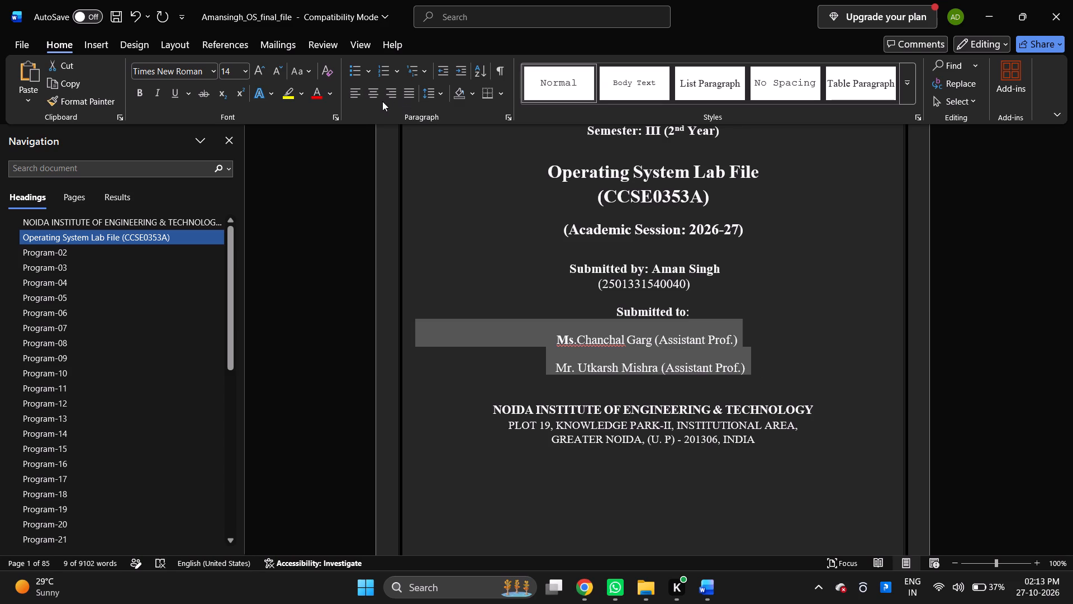
pyautogui.click(373, 96)
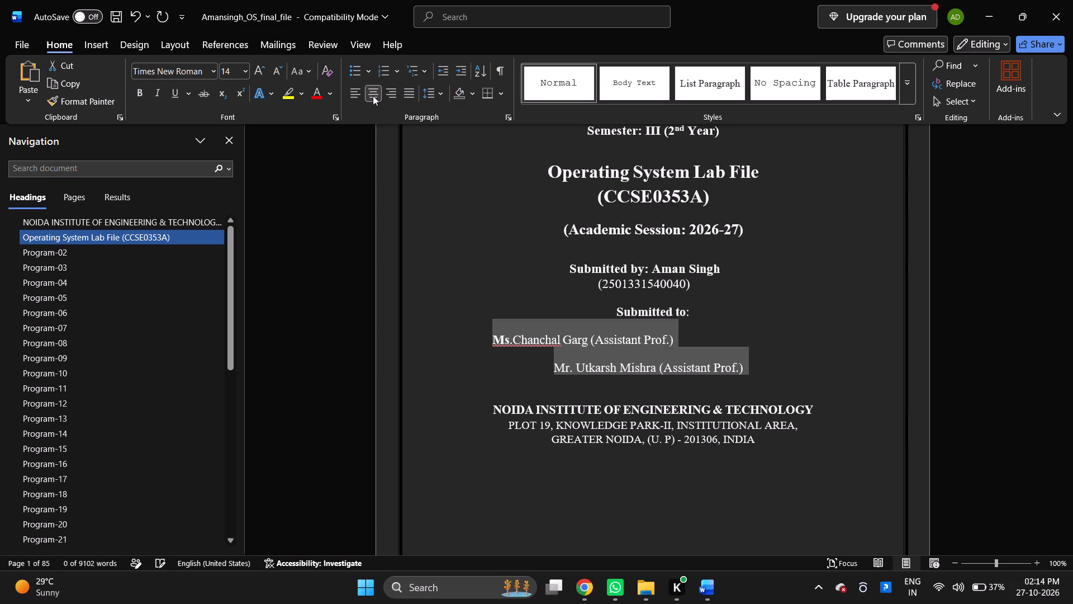
# Insert four tabs before "Ms." so the first teacher's line aligns with the second teacher's line.
pyautogui.click(486, 334)
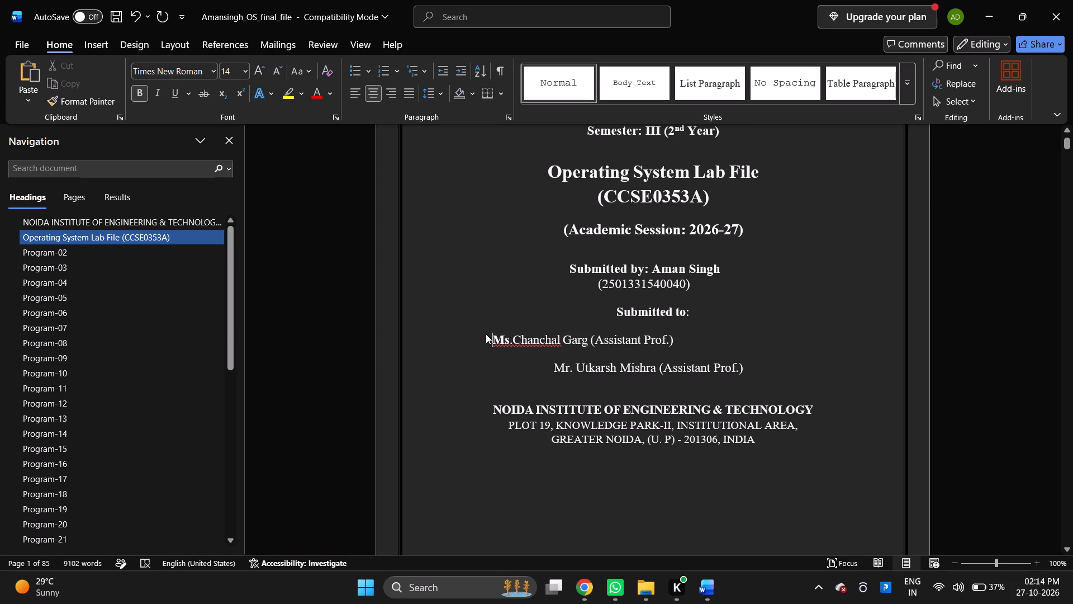
pyautogui.press('Tab')
pyautogui.press('Tab')
pyautogui.press('Tab')
pyautogui.press('Tab')
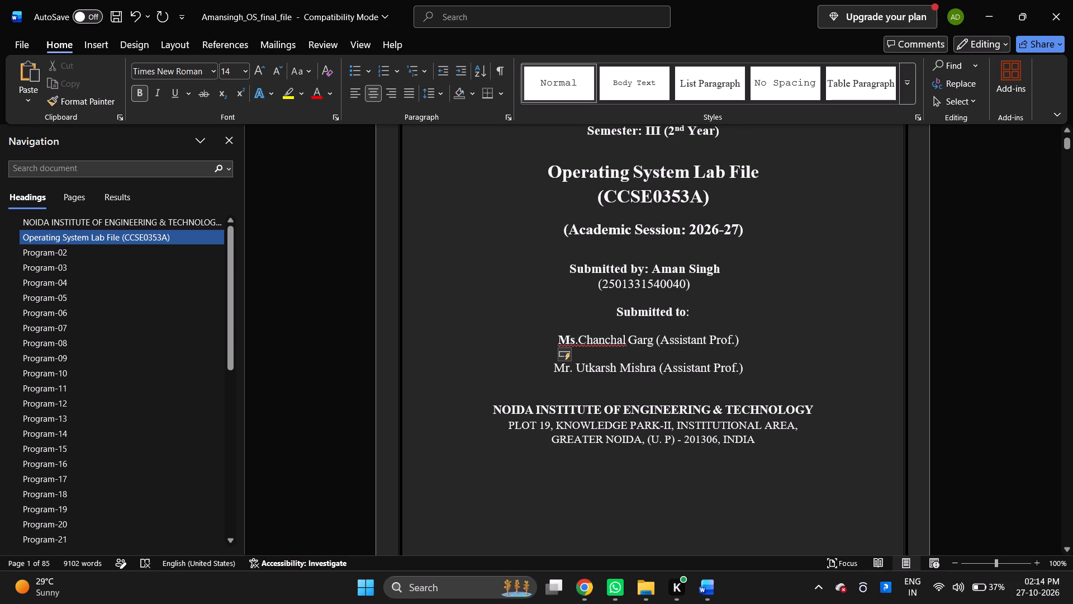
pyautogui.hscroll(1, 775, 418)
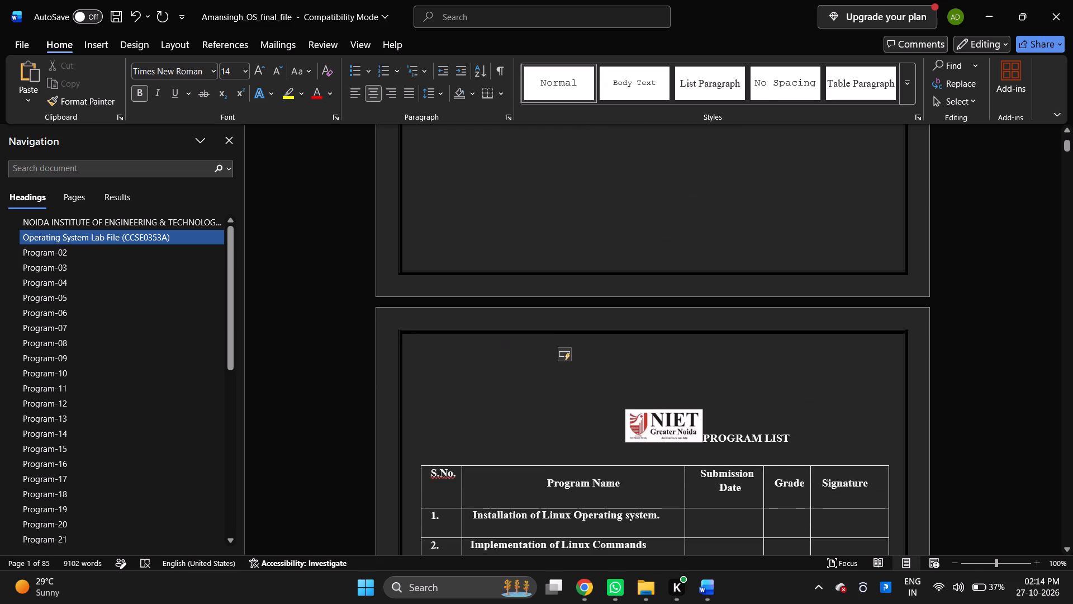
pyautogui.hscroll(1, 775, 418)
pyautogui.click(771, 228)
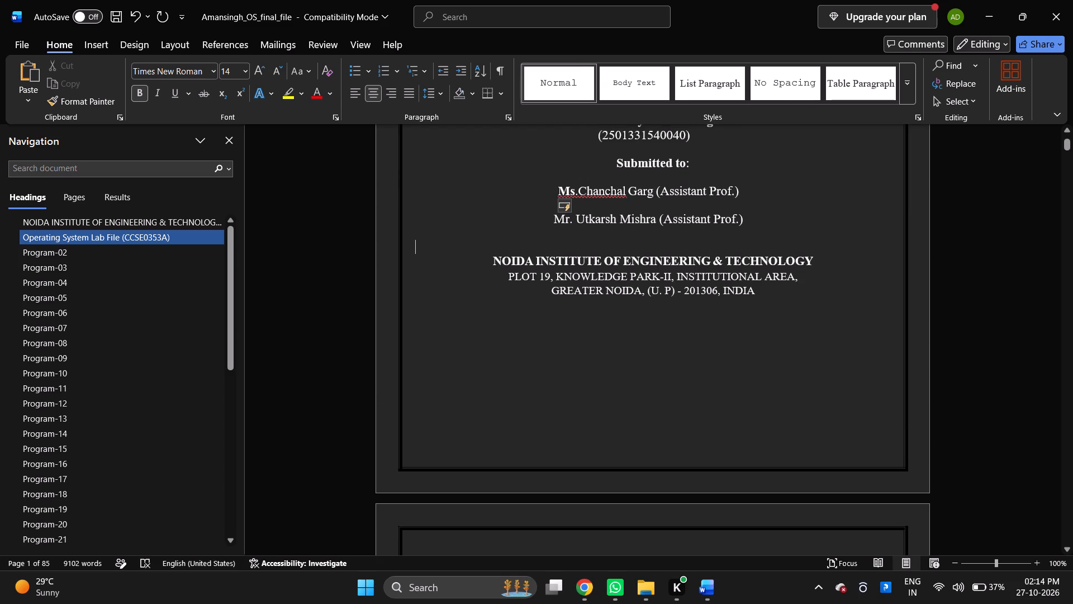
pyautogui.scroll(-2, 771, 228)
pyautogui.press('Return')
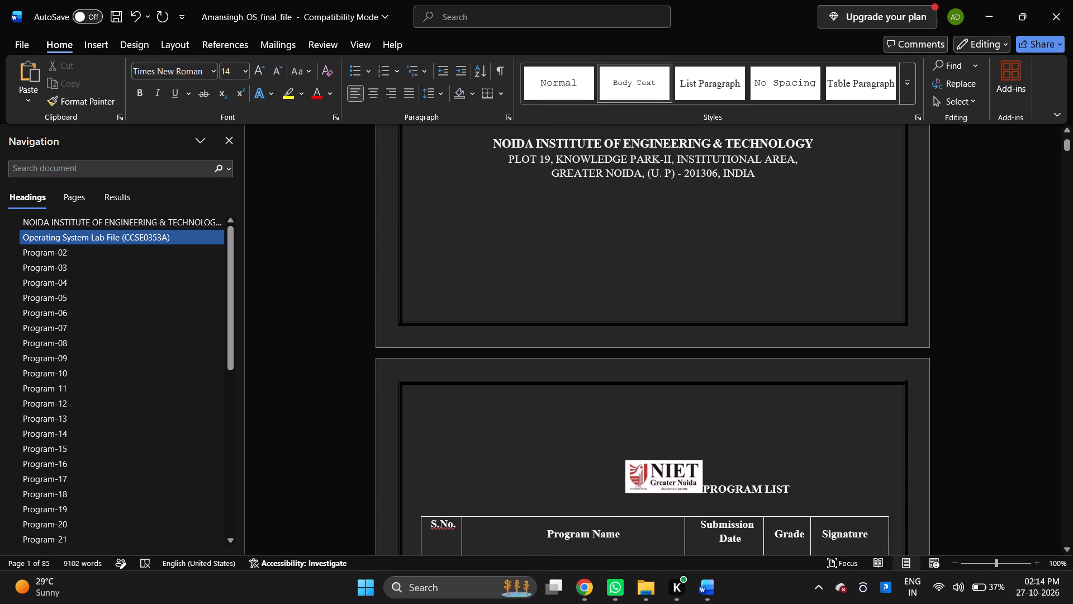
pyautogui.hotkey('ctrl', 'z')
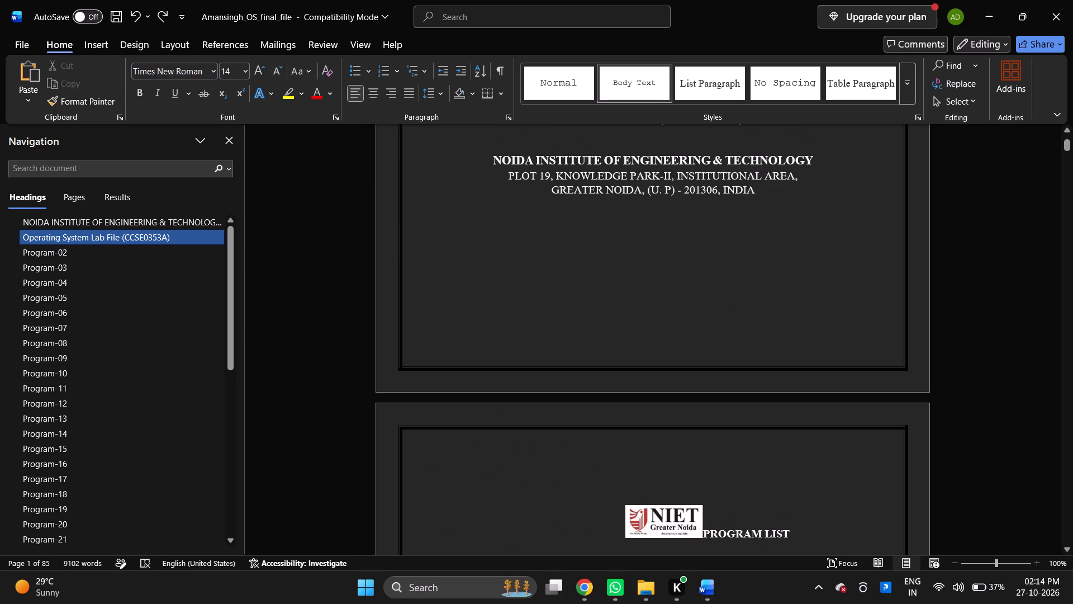
# Insert a space between "Ms." and the first teacher's name.
pyautogui.scroll(3, 771, 228)
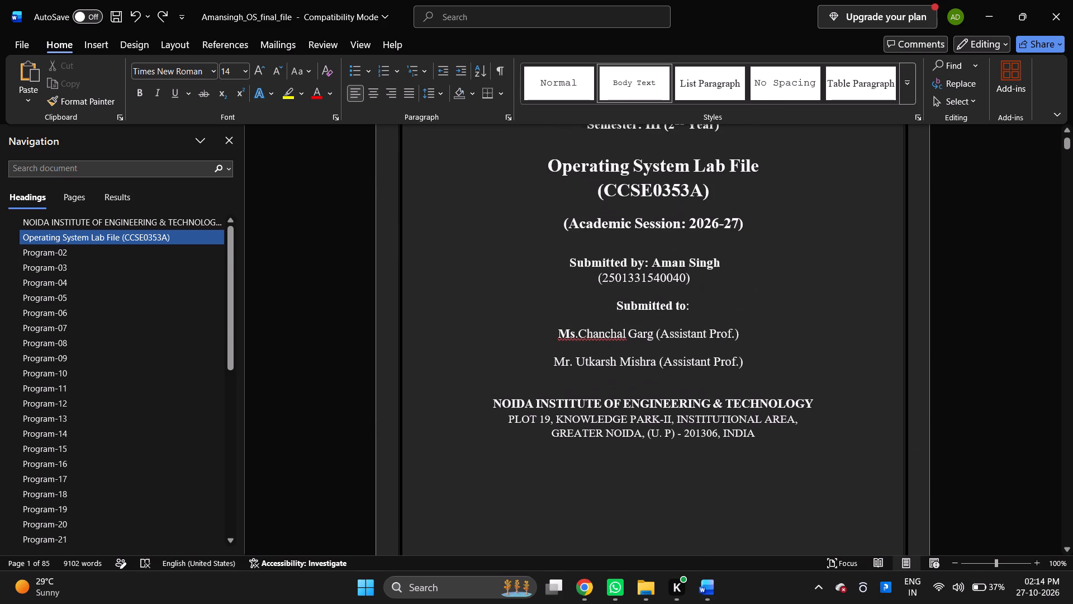
pyautogui.click(575, 339)
pyautogui.press('Right')
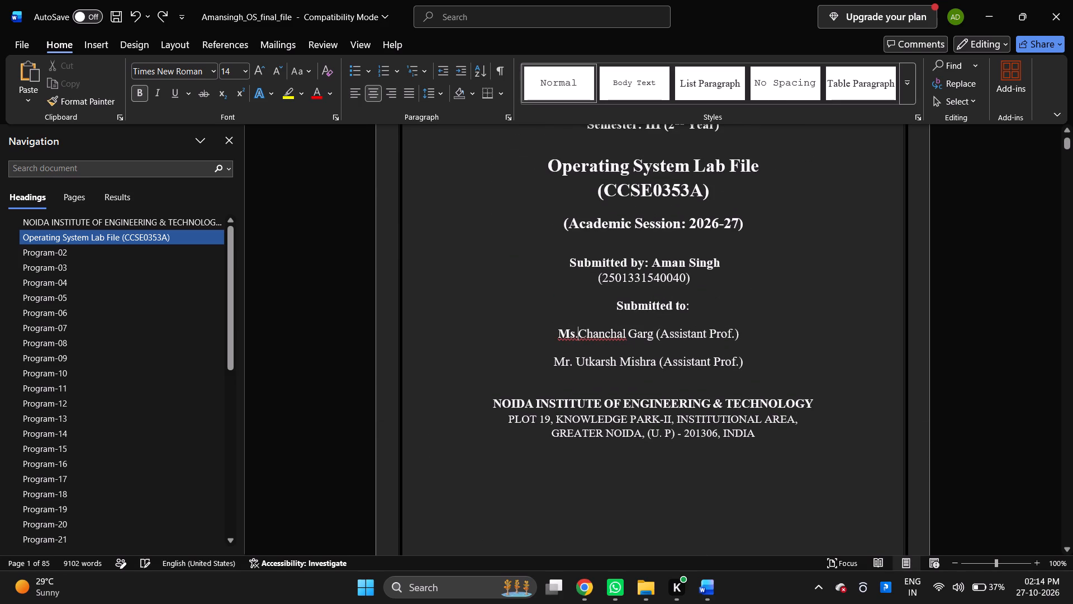
pyautogui.press('space')
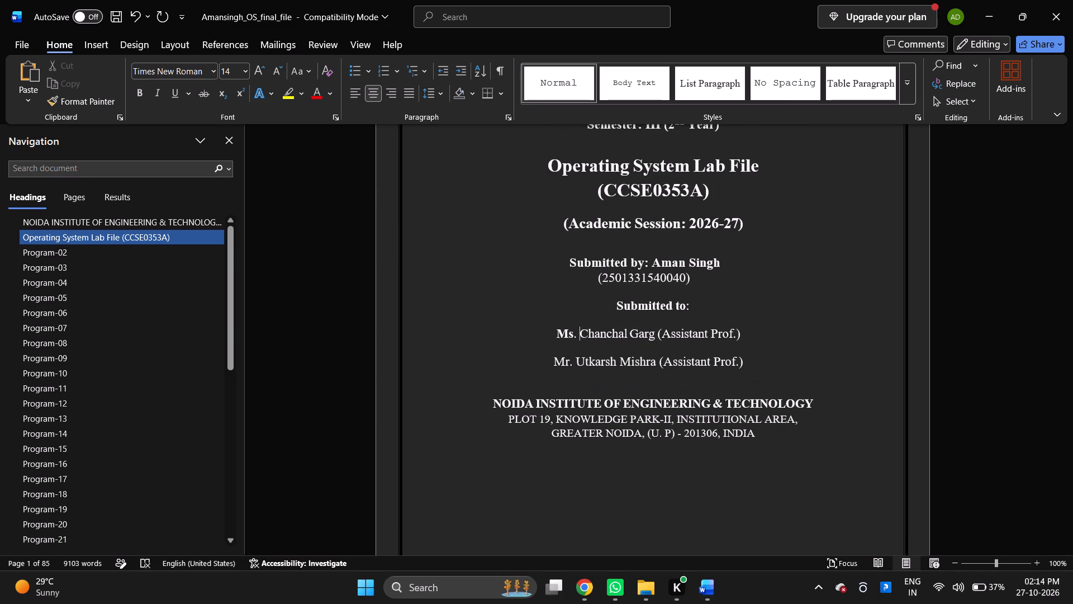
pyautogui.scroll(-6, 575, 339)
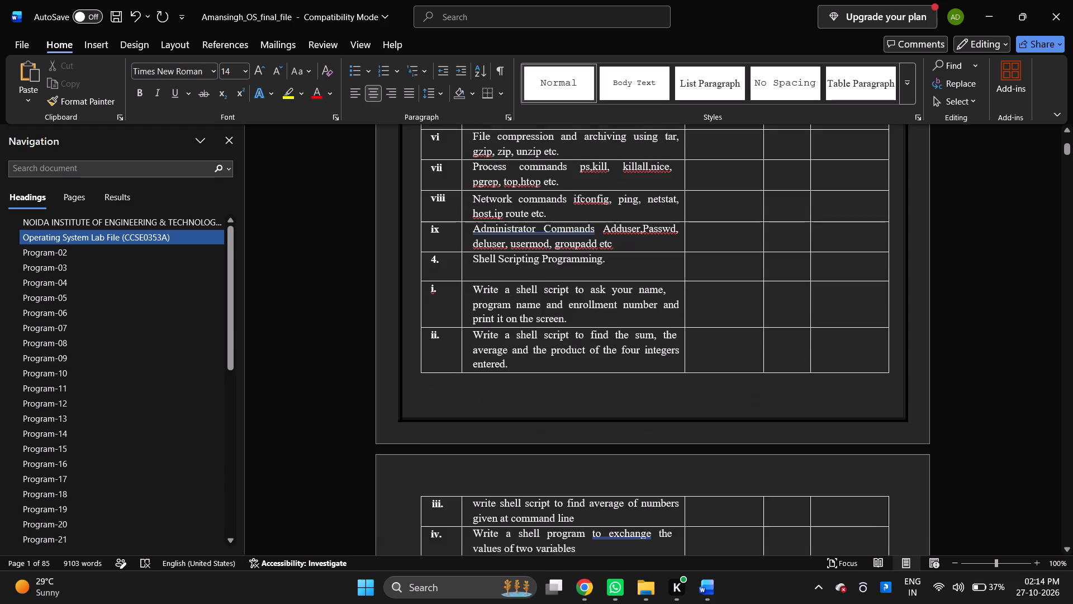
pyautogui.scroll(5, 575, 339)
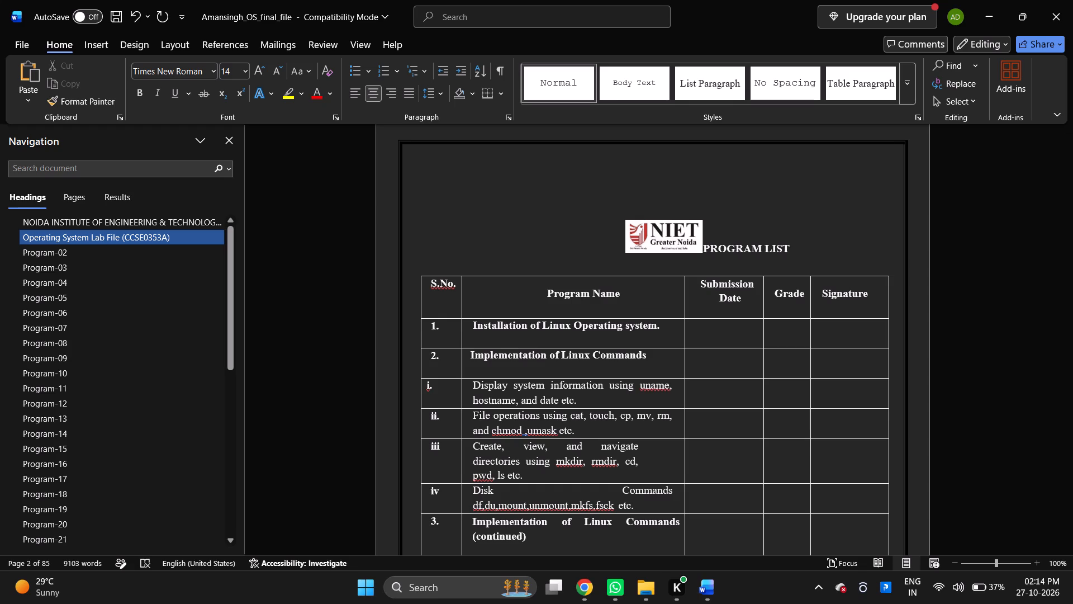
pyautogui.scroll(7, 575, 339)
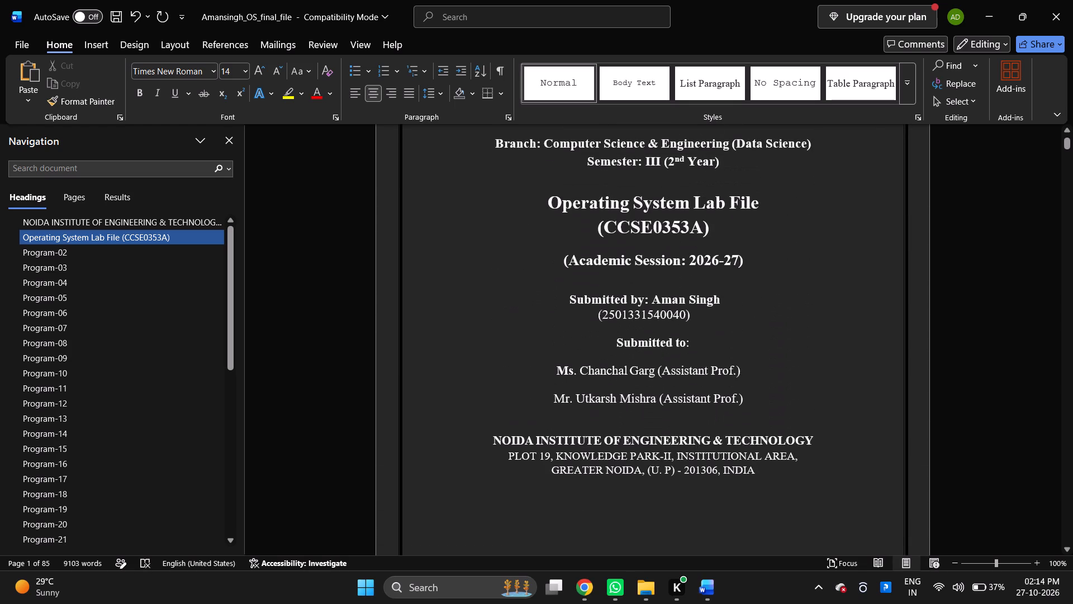
# Copy the "Submitted to:" heading together with both teachers' lines on the cover page.
pyautogui.scroll(1, 575, 339)
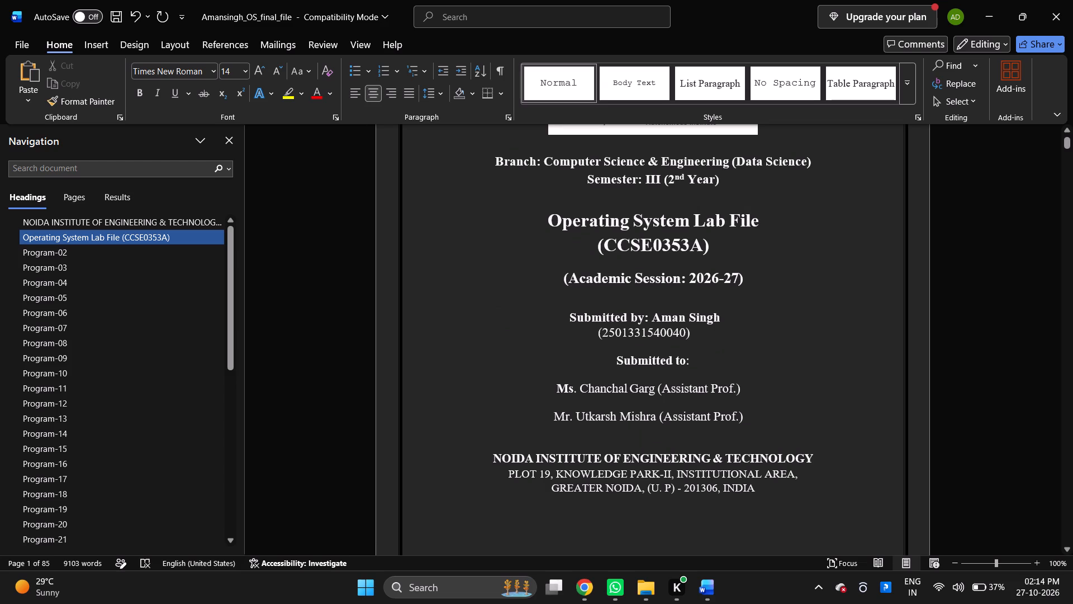
pyautogui.click(761, 424)
pyautogui.click(756, 418)
pyautogui.moveTo(756, 418); pyautogui.dragTo(586, 361)
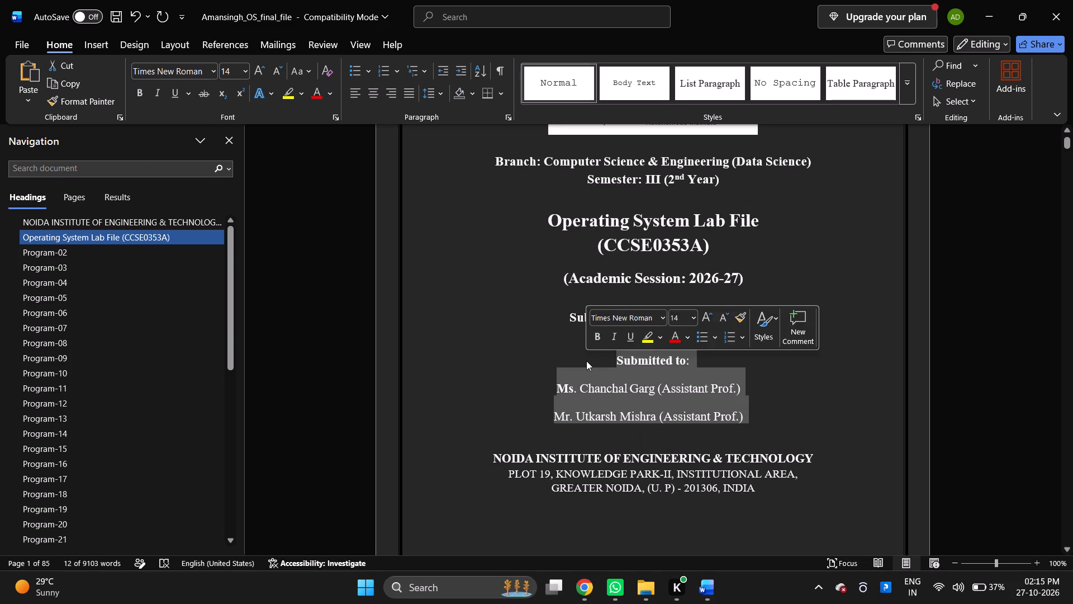
pyautogui.hotkey('ctrl', 'c')
# Shift the student's roll number across with leading spaces until it sits beneath the name in the "Submitted by:" line.
pyautogui.click(1027, 329)
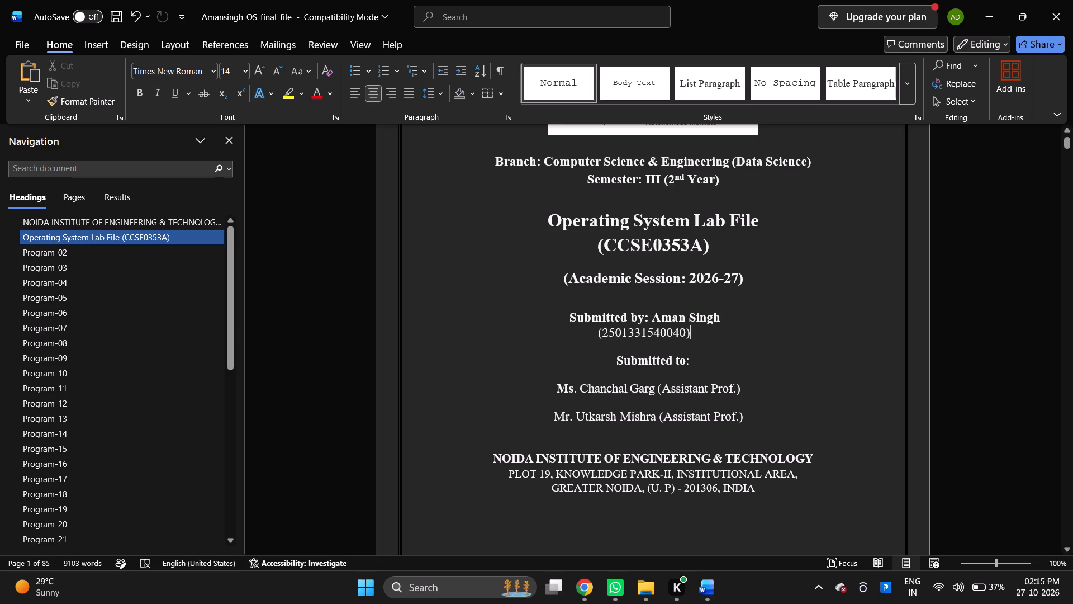
pyautogui.click(592, 329)
pyautogui.press('space')
pyautogui.press('space')
pyautogui.press('space')
pyautogui.press('space')
pyautogui.press('space')
pyautogui.press('space')
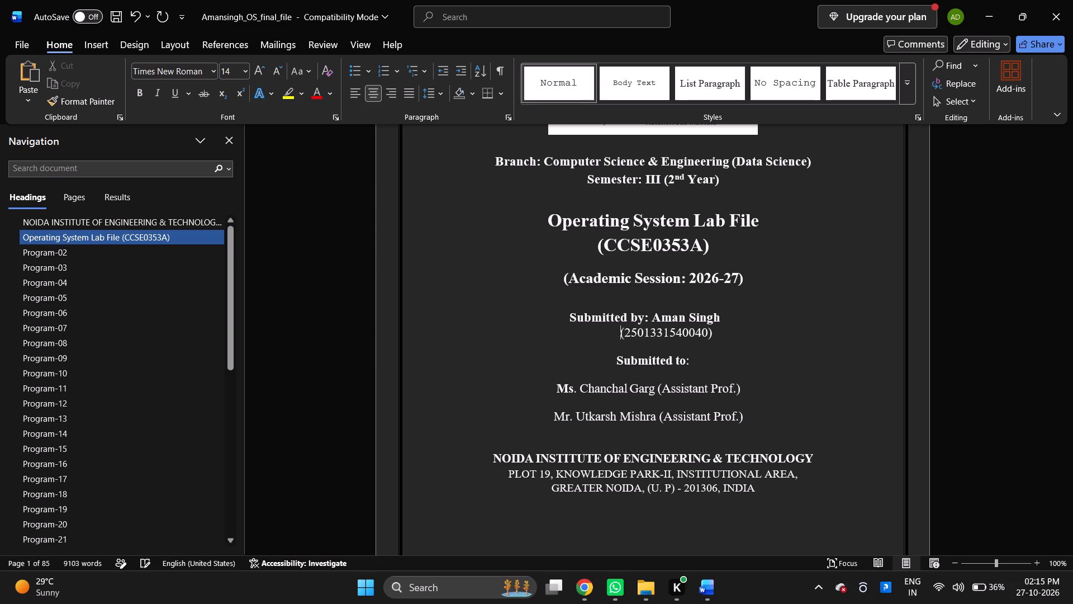
pyautogui.press('space')
pyautogui.press('space')
pyautogui.press('space')
pyautogui.press('space')
pyautogui.press('space')
pyautogui.press('space')
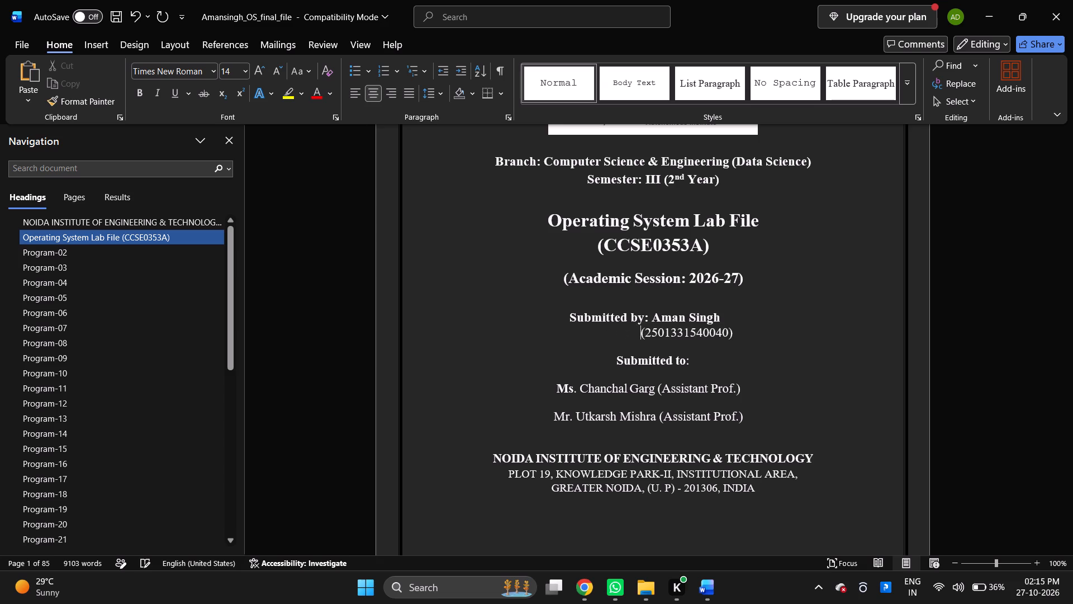
pyautogui.press('space')
pyautogui.press('space')
pyautogui.press('space')
pyautogui.press('space')
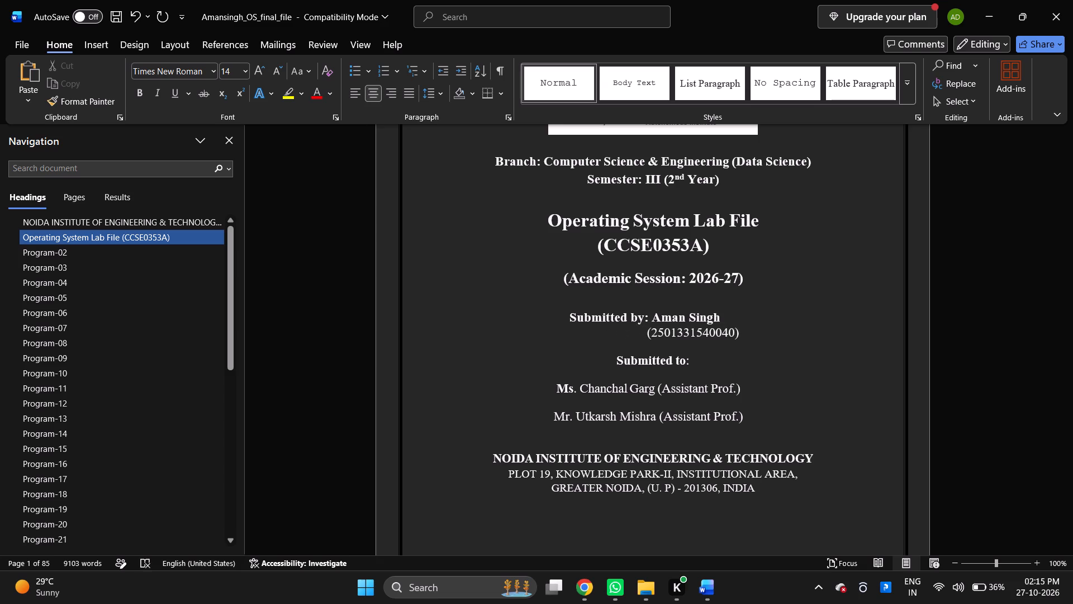
pyautogui.press('BackSpace')
pyautogui.press('BackSpace')
pyautogui.press('BackSpace')
pyautogui.press('BackSpace')
pyautogui.press('BackSpace')
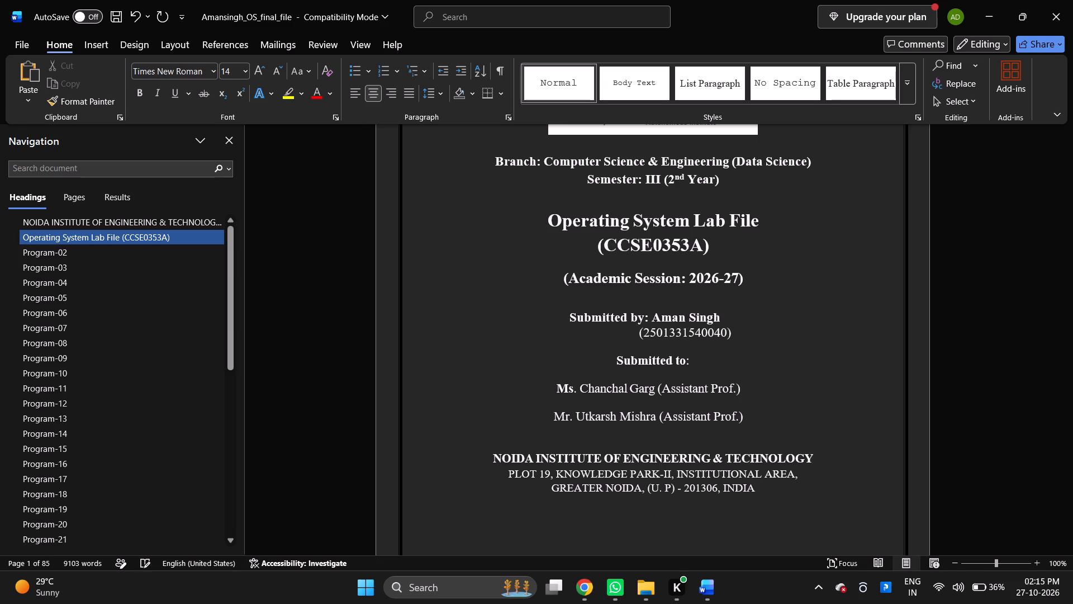
pyautogui.press('BackSpace')
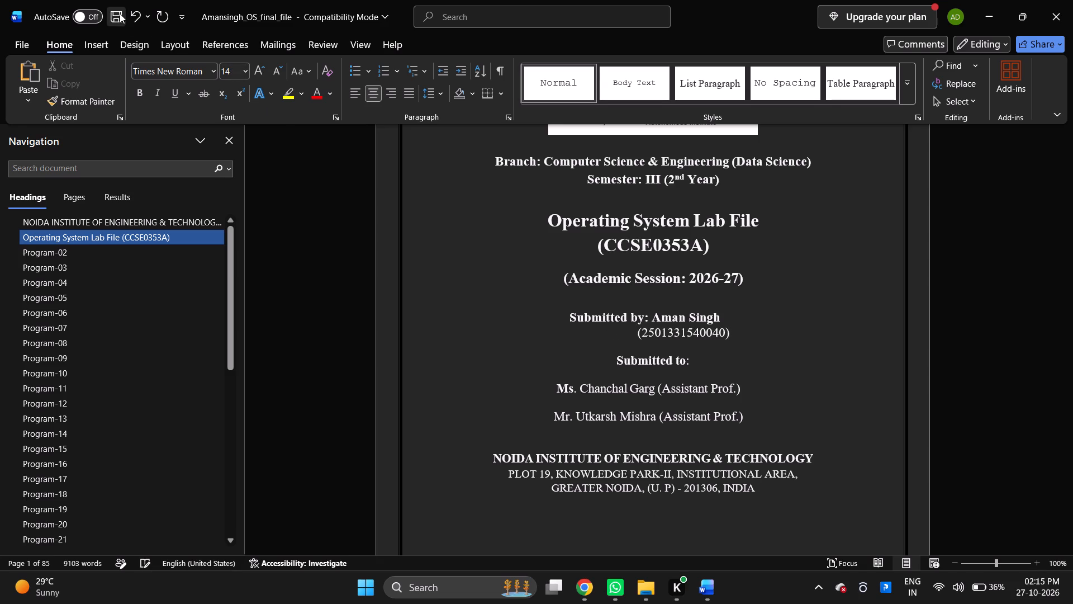
# Save the edited lab file and close its document window.
pyautogui.click(120, 13)
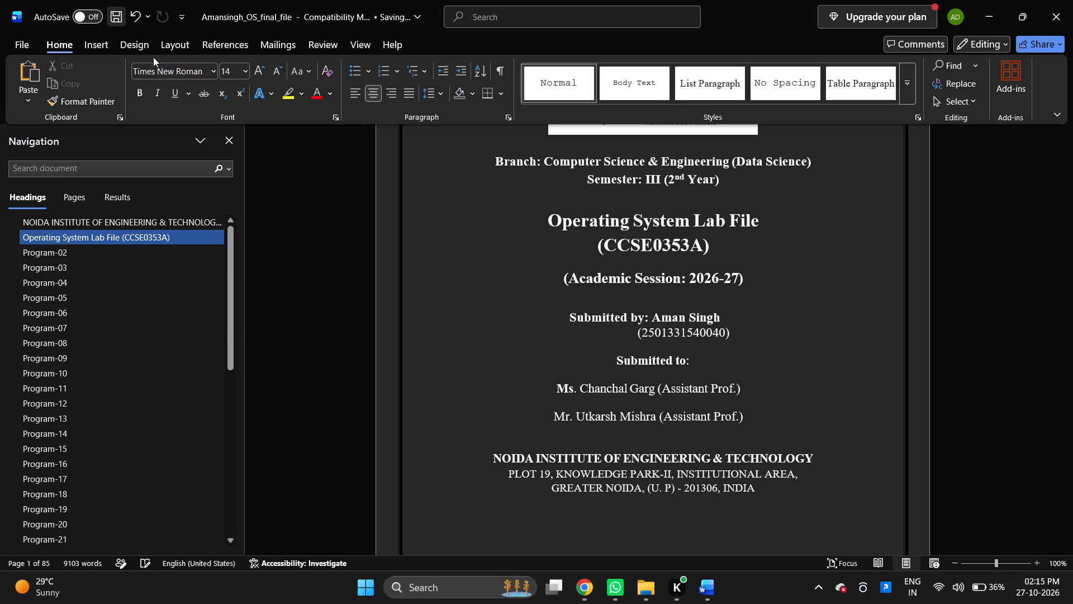
pyautogui.click(122, 14)
pyautogui.click(116, 10)
pyautogui.tripleClick(116, 15)
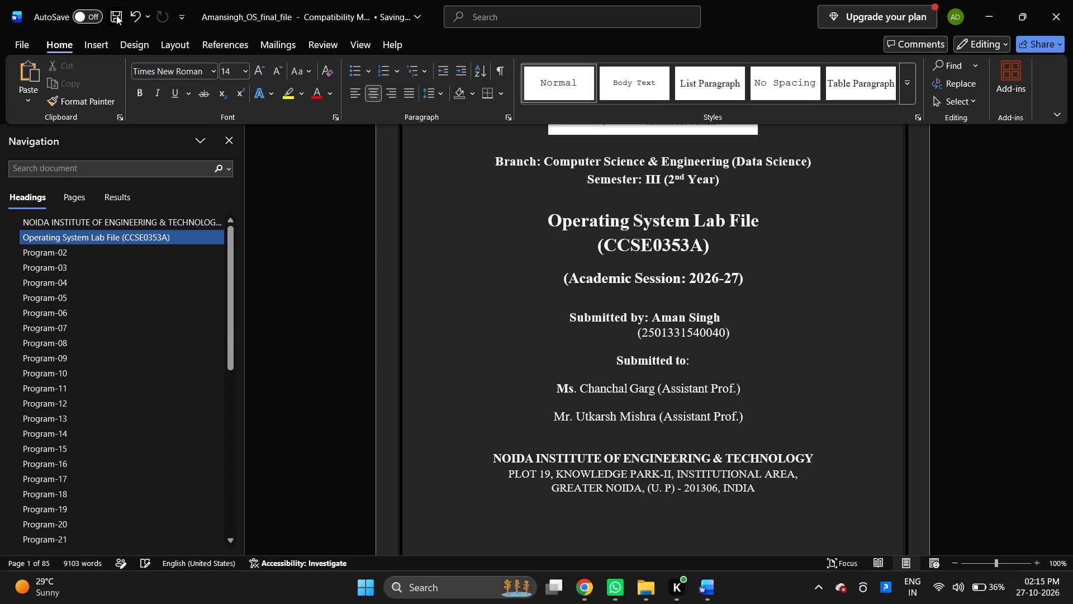
pyautogui.click(116, 15)
pyautogui.hotkey('ctrl', 's')
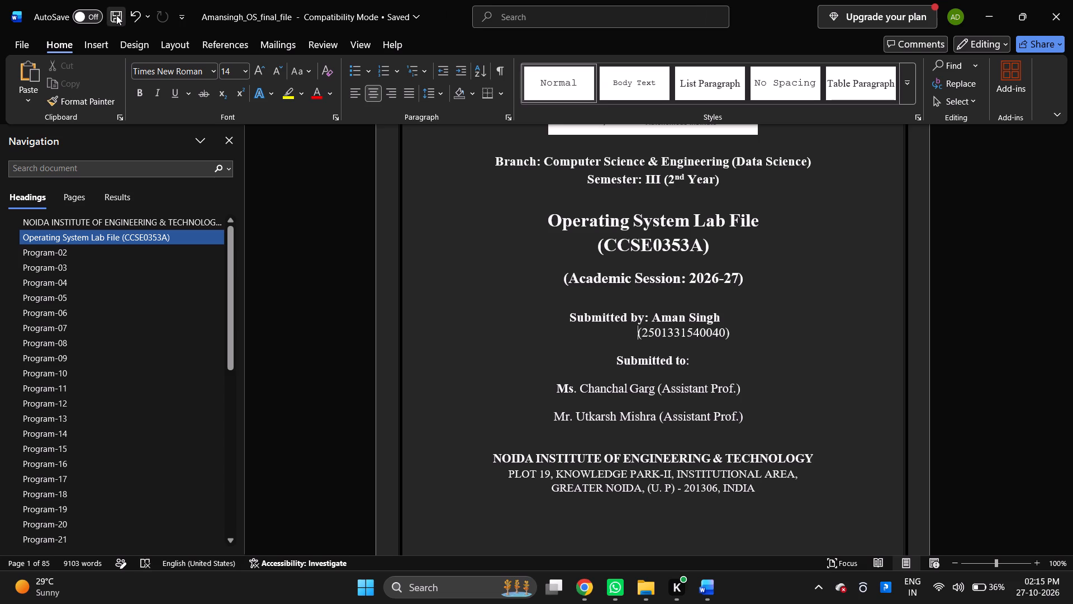
pyautogui.click(317, 256)
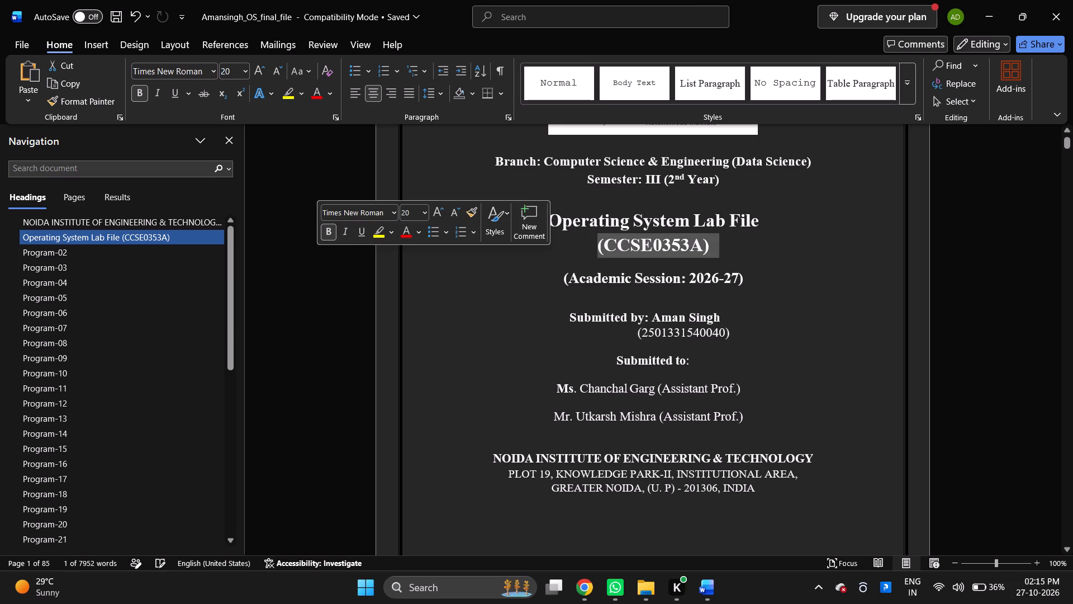
pyautogui.click(1072, 0)
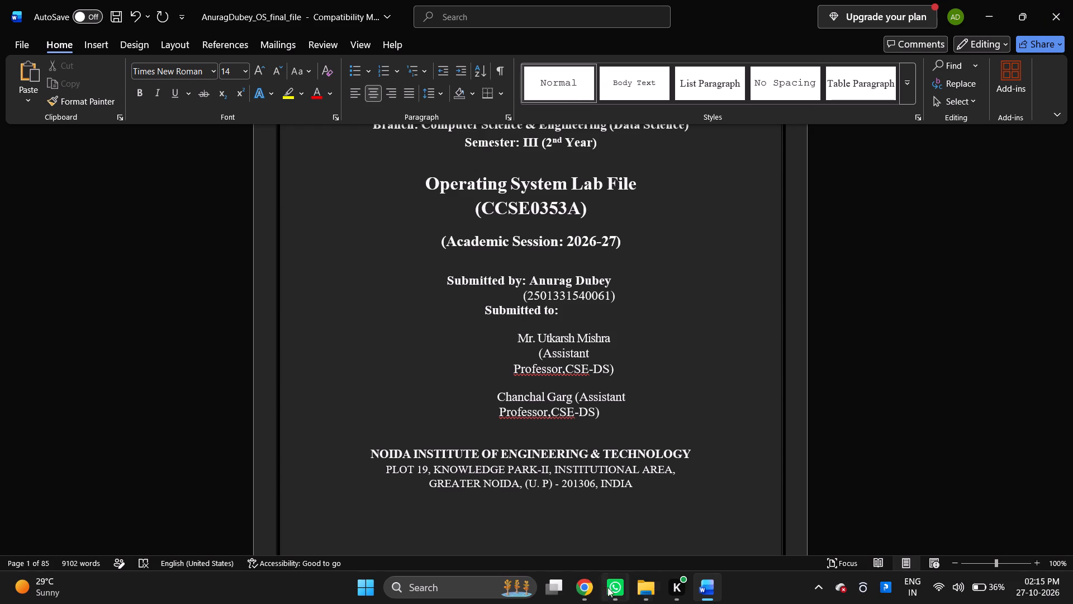
# Switch to Chrome and open the file selection in iLovePDF's Word to PDF converter.
pyautogui.click(586, 583)
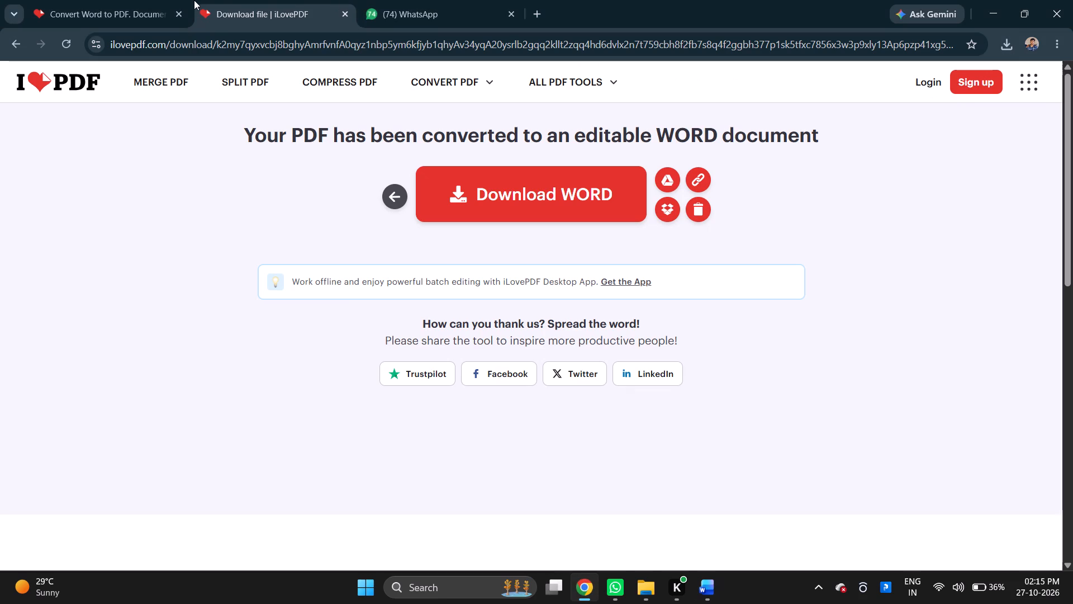
pyautogui.click(113, 0)
pyautogui.click(588, 231)
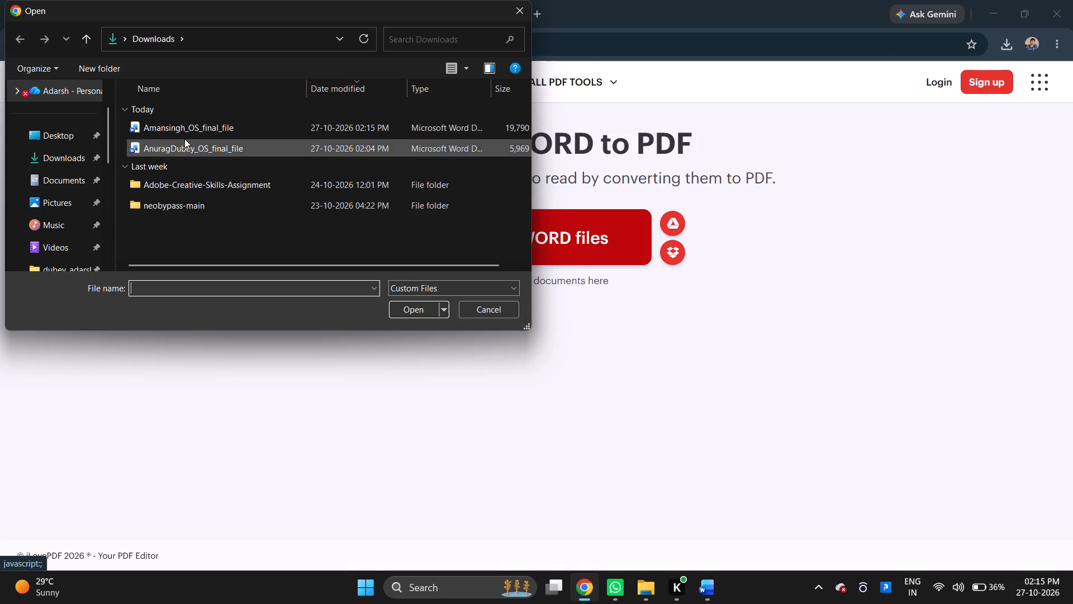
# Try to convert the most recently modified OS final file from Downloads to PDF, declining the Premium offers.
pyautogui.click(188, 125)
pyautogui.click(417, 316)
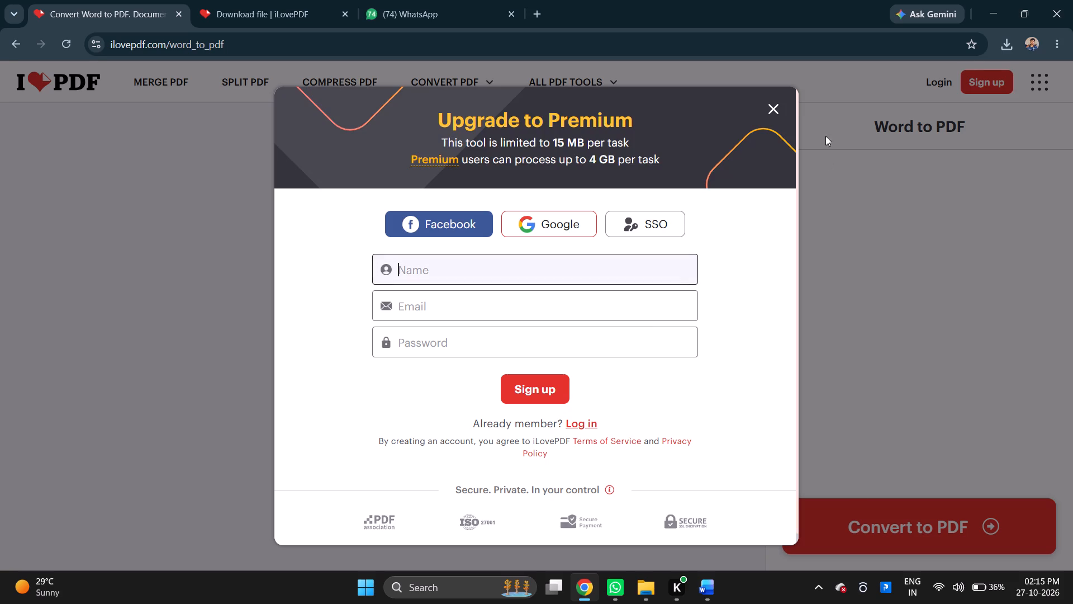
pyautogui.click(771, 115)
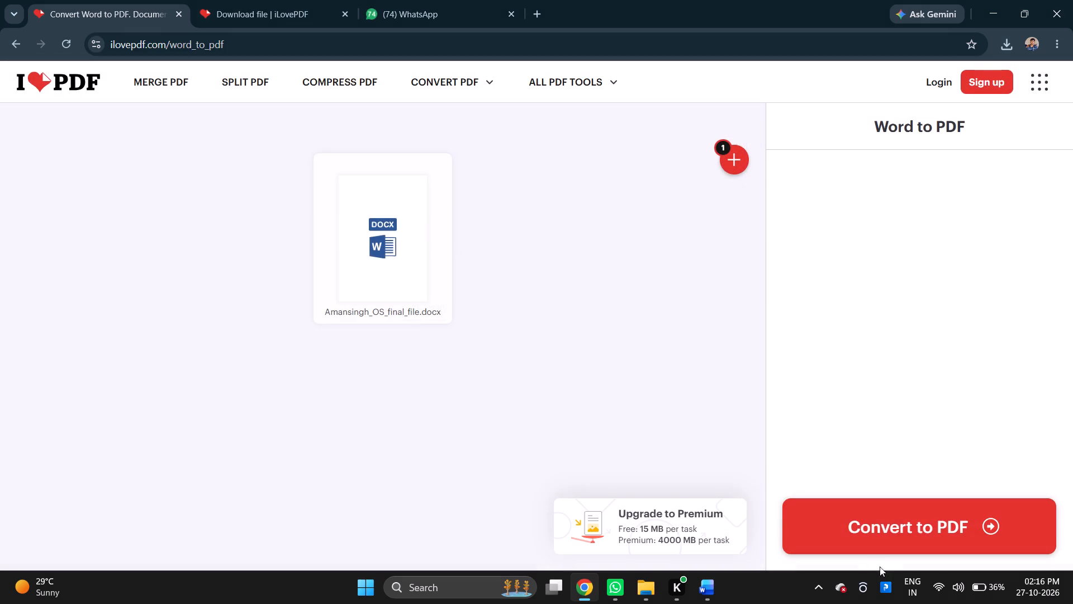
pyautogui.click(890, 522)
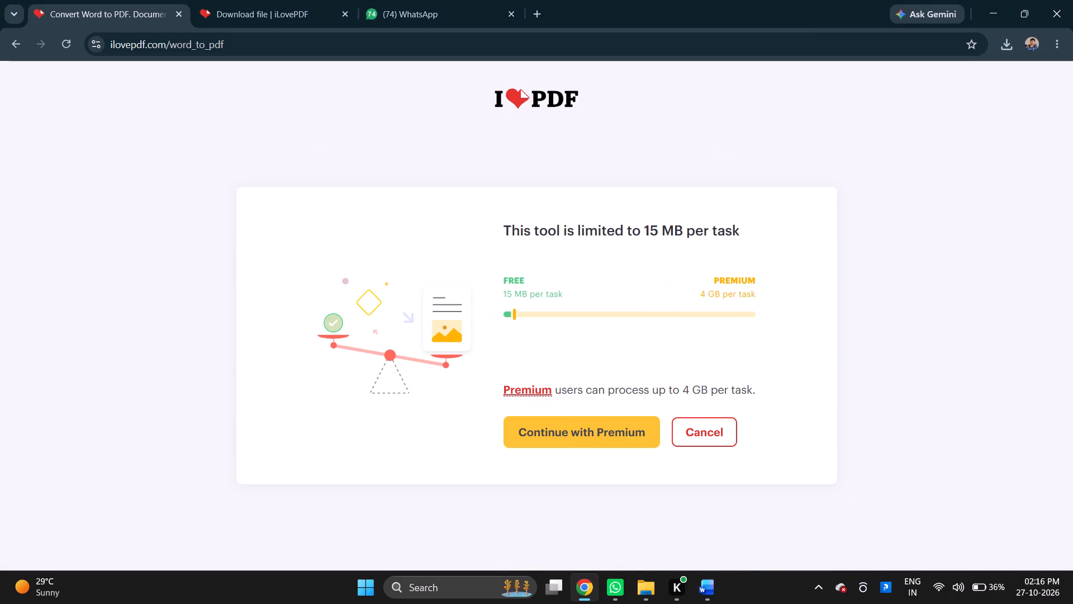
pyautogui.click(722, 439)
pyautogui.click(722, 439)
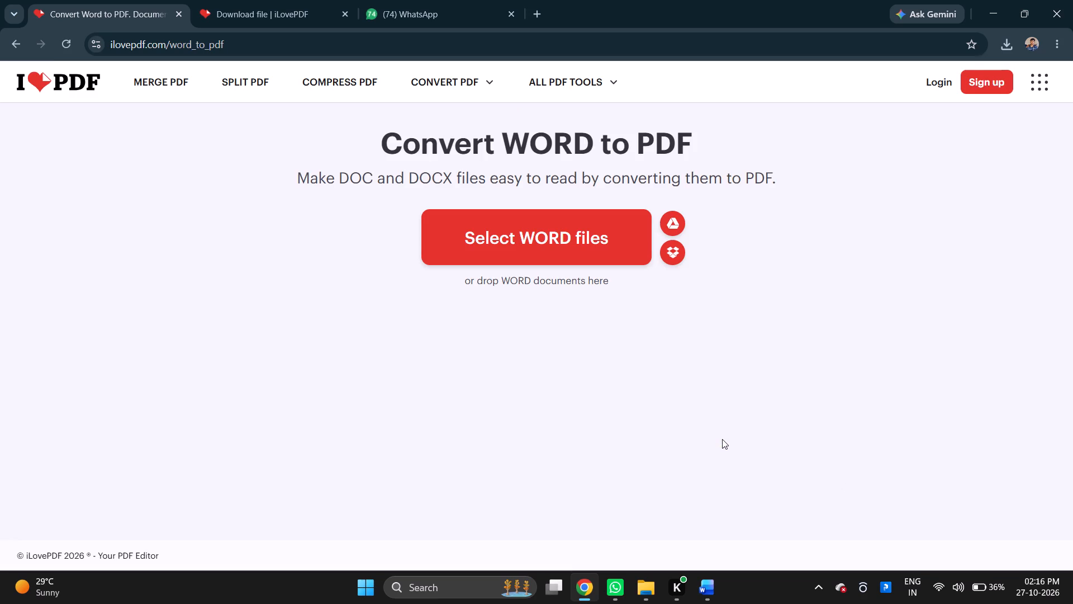
# Load the same most recently modified OS final file from Downloads into the Word to PDF converter again.
pyautogui.click(571, 238)
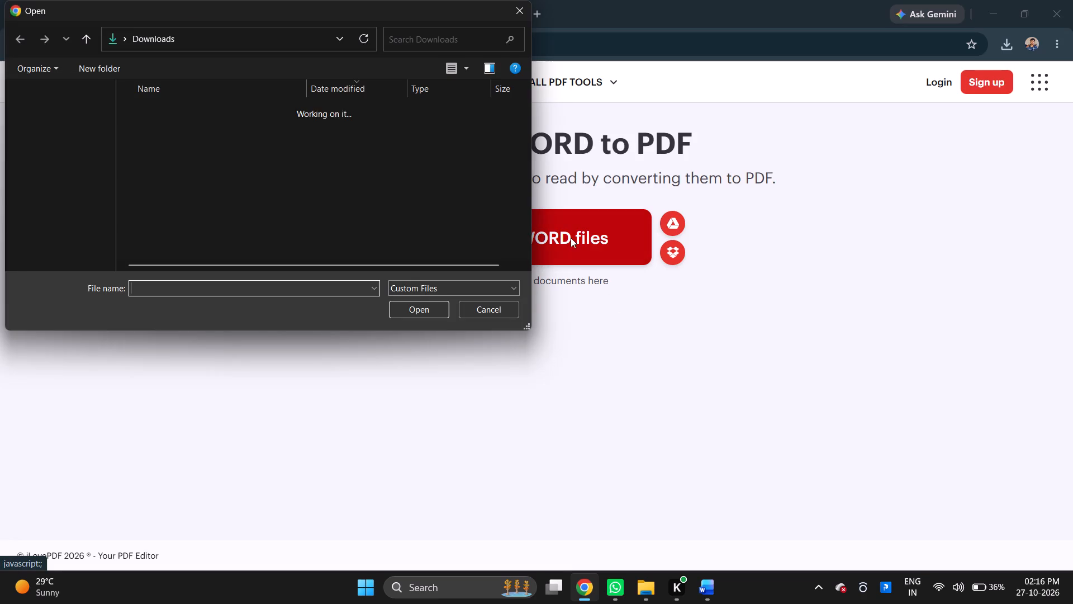
pyautogui.click(224, 128)
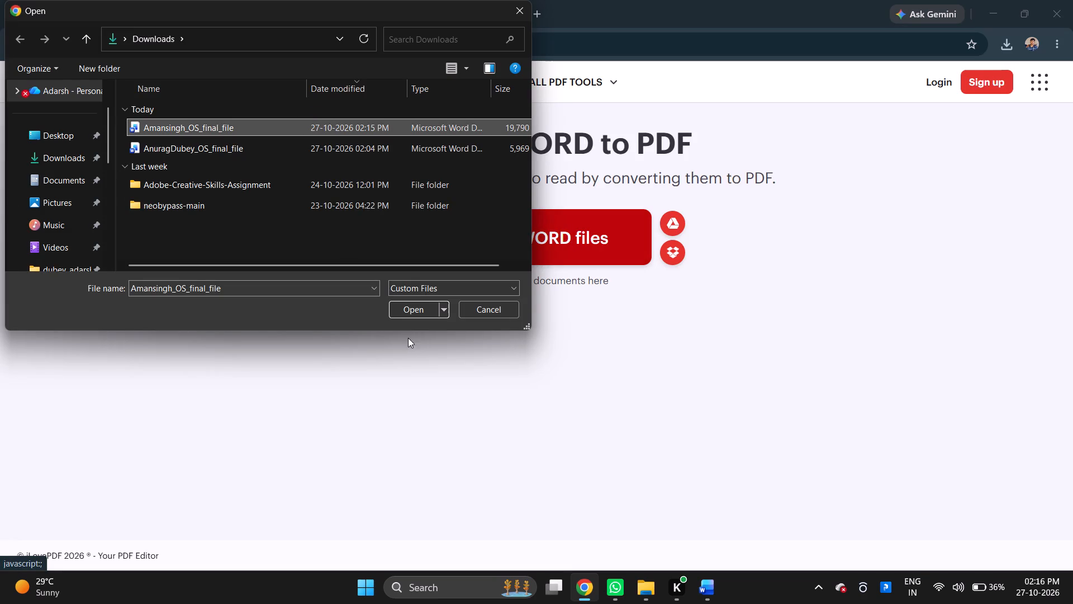
pyautogui.click(409, 317)
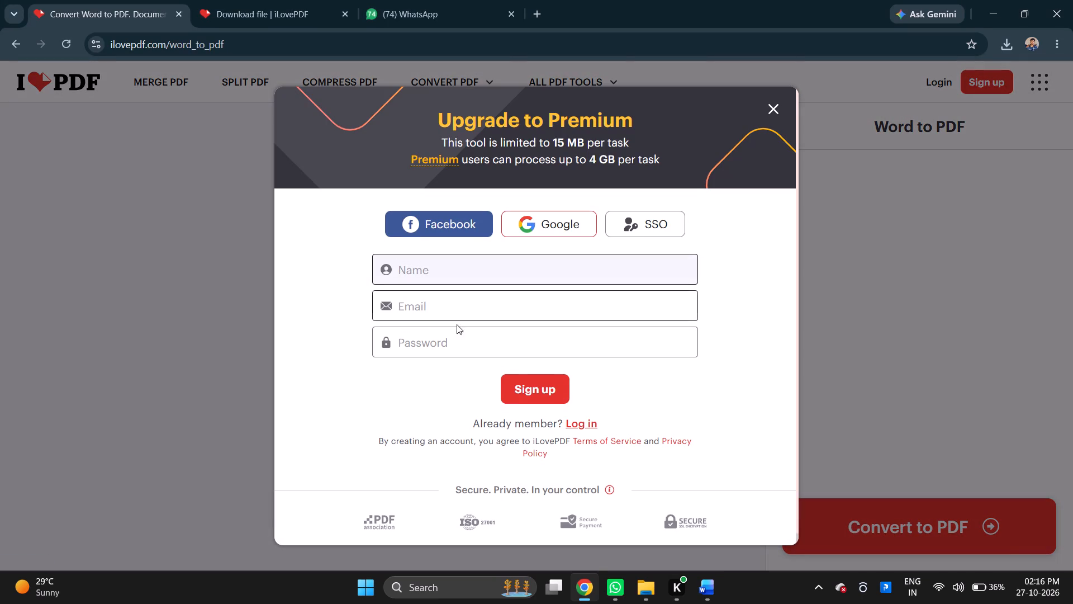
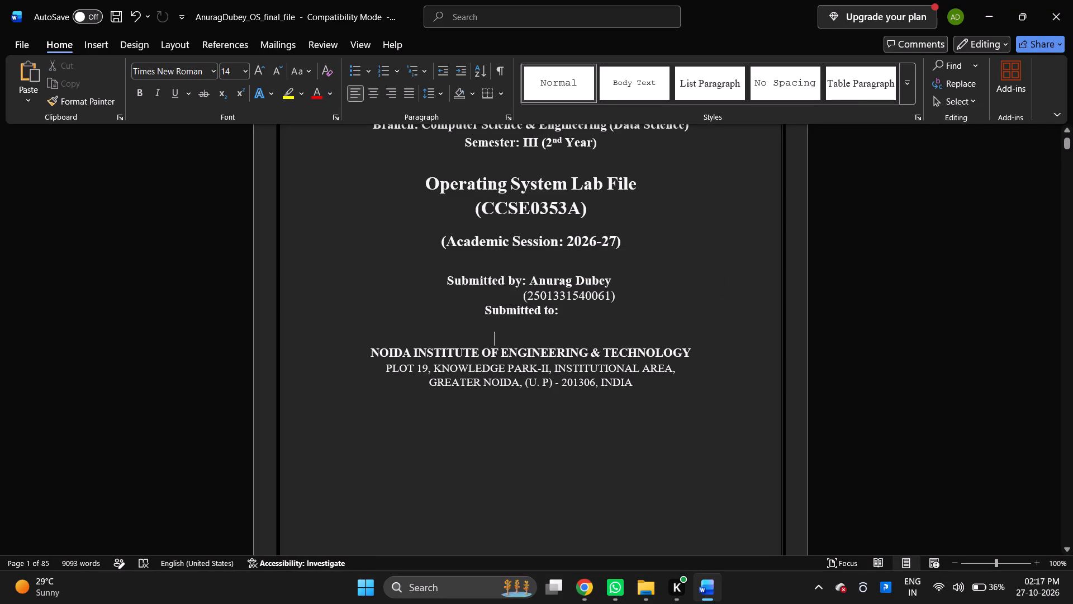
# Replace the old "Submitted to:" line on the cover page with the copied heading and both teachers' lines.
pyautogui.moveTo(510, 320); pyautogui.dragTo(496, 316)
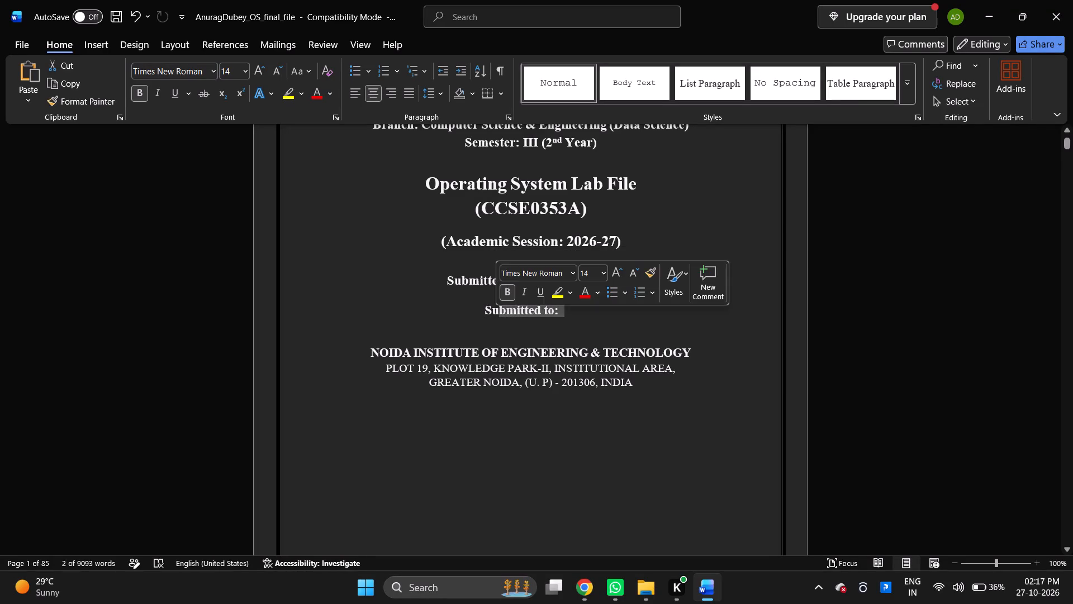
pyautogui.press('BackSpace')
pyautogui.press('BackSpace')
pyautogui.press('BackSpace')
pyautogui.hotkey('ctrl', 'v')
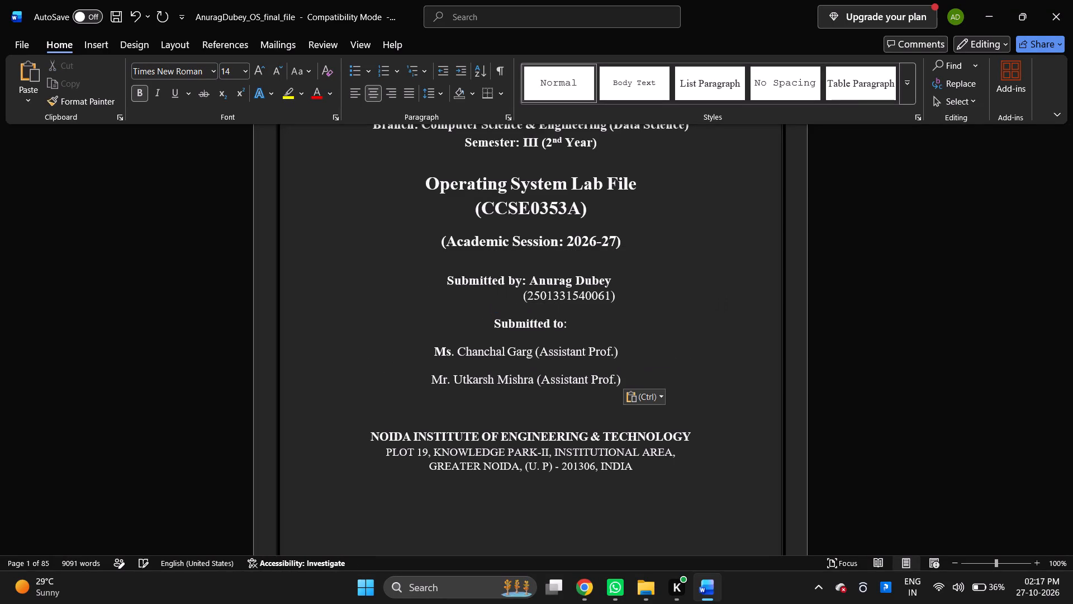
# Check the cover page layout around the "Submitted to:" section and save the lab file.
pyautogui.scroll(-1, 496, 316)
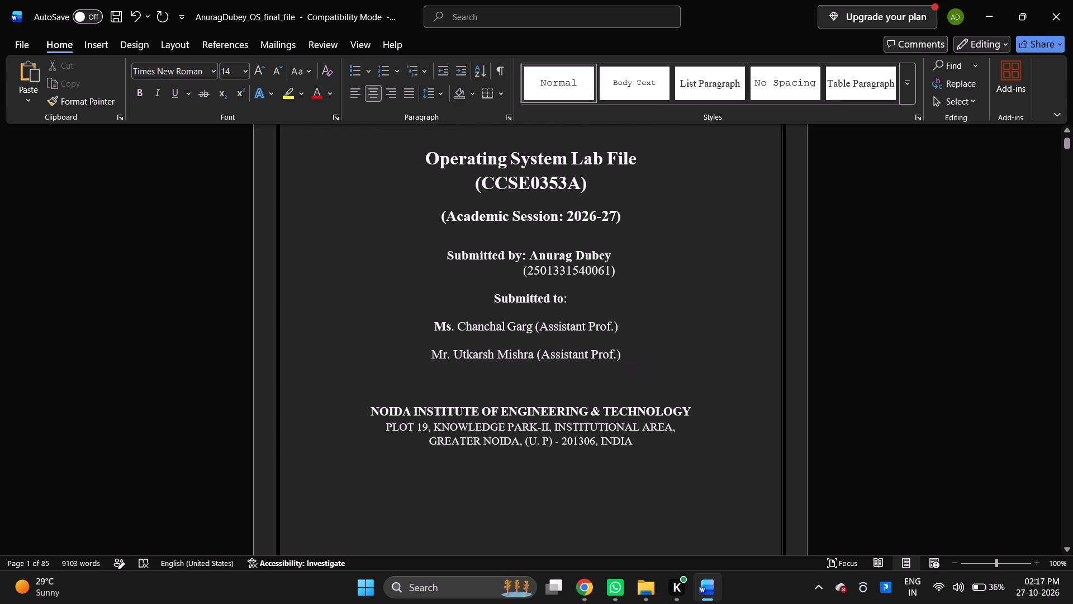
pyautogui.scroll(-2, 496, 316)
pyautogui.scroll(4, 496, 316)
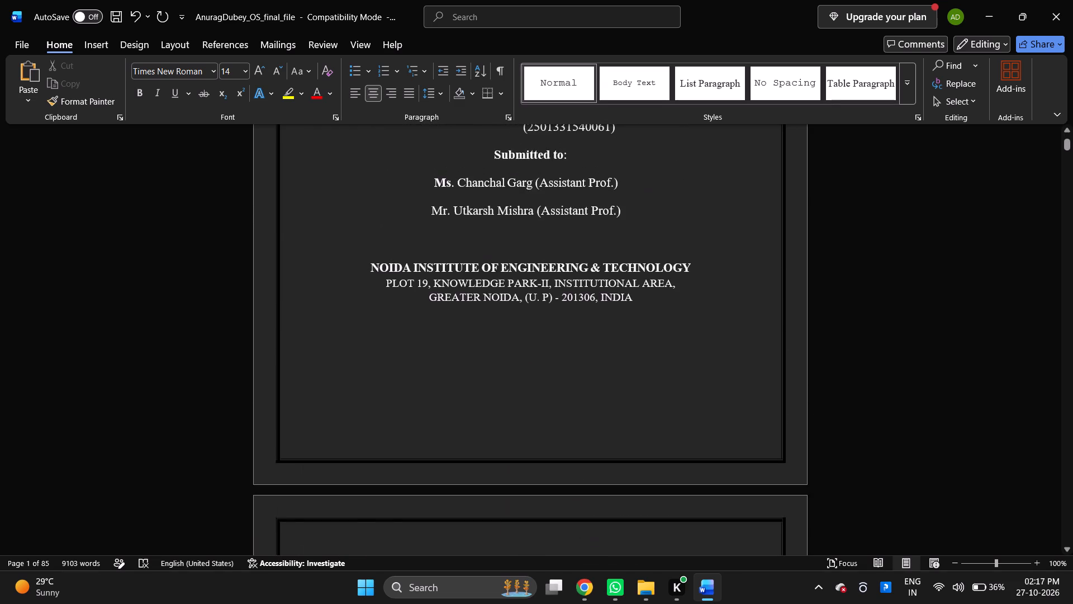
pyautogui.scroll(3, 496, 316)
pyautogui.scroll(-1, 496, 316)
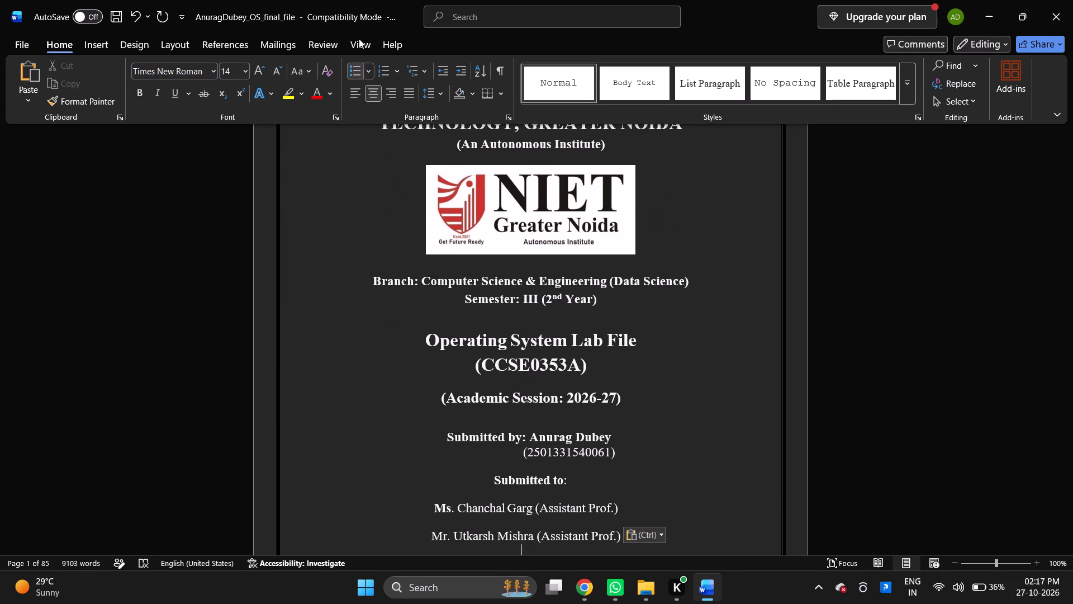
pyautogui.click(120, 13)
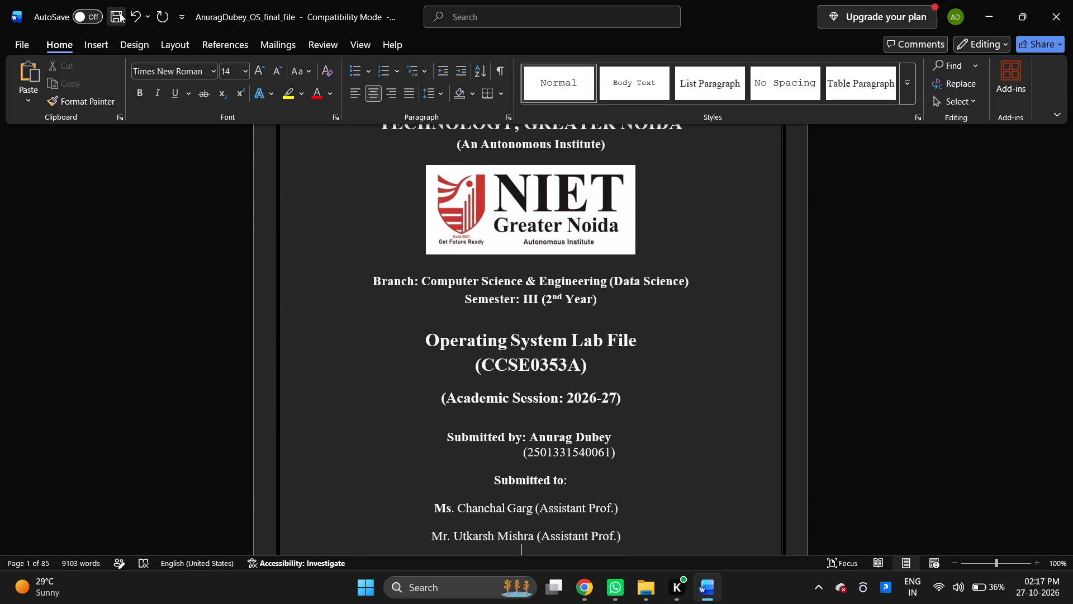
pyautogui.click(120, 13)
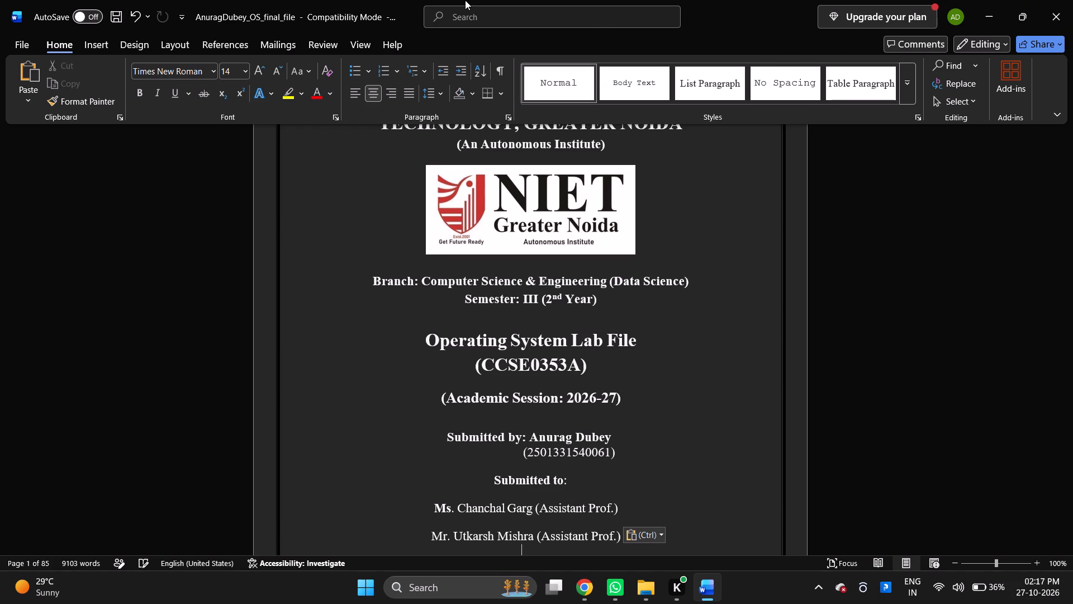
# Open the file management view for the saved lab file.
pyautogui.click(20, 49)
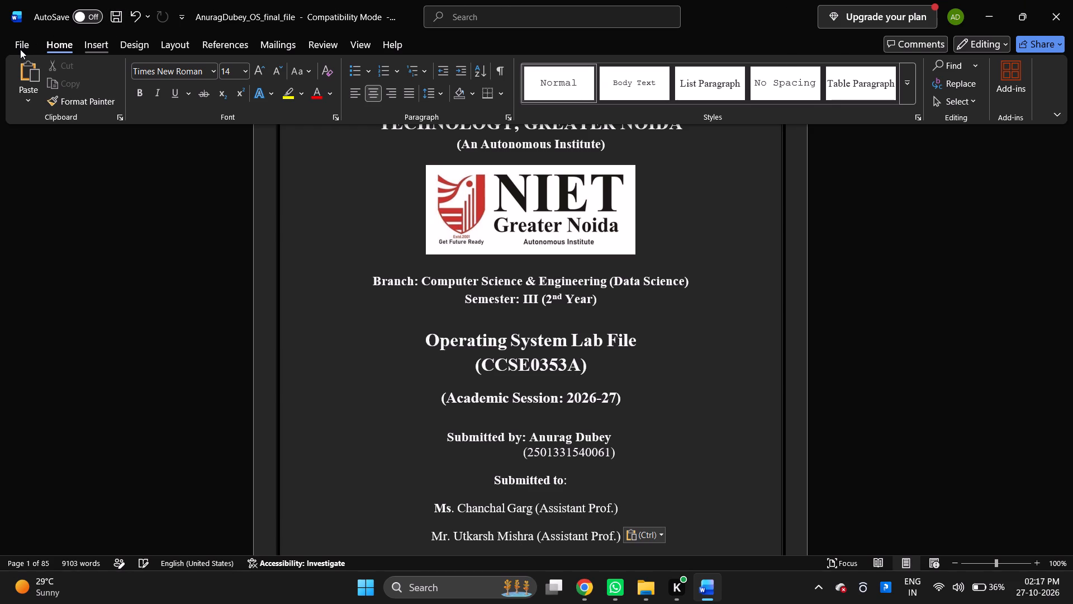
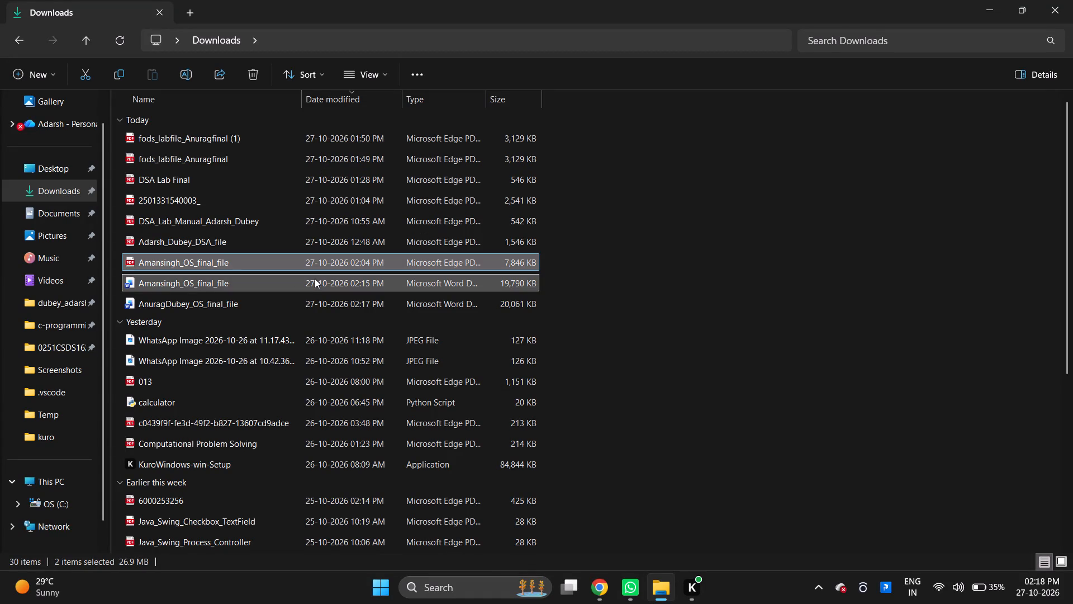
# Permanently delete the two selected OS_final_file items, the PDF and the Word document, from the Downloads folder.
pyautogui.hotkey('shift', 'Delete')
pyautogui.click(593, 308)
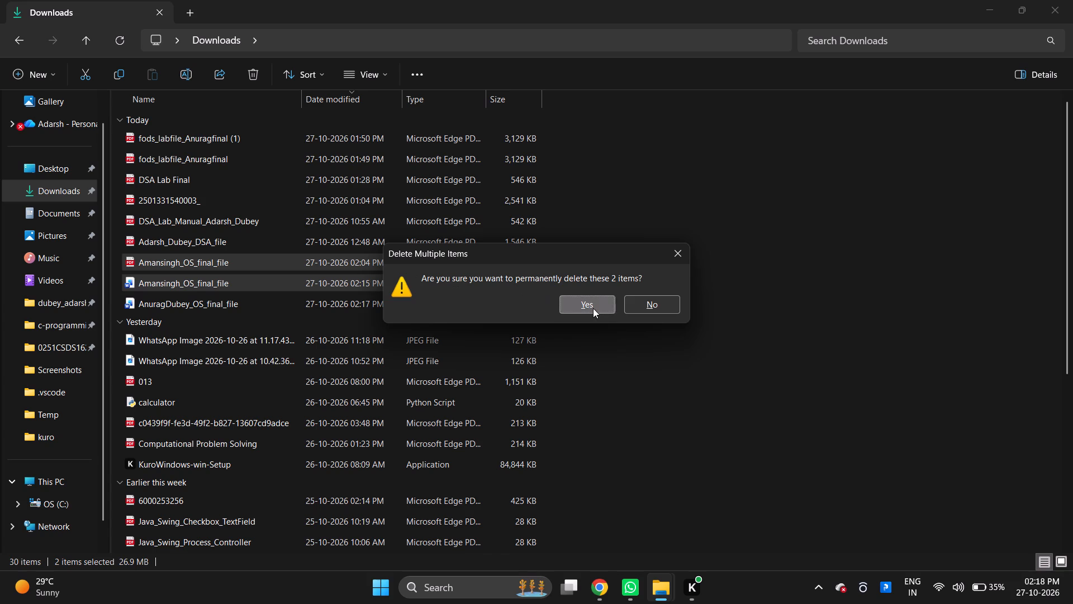